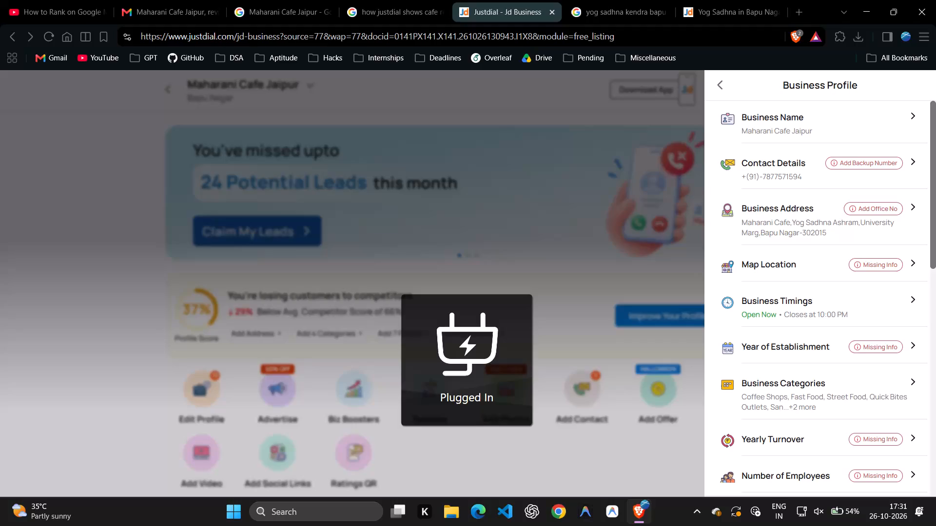
Set the business profile's year of establishment to Oct 2026, save it and return to the Business Profile.
click(612, 193)
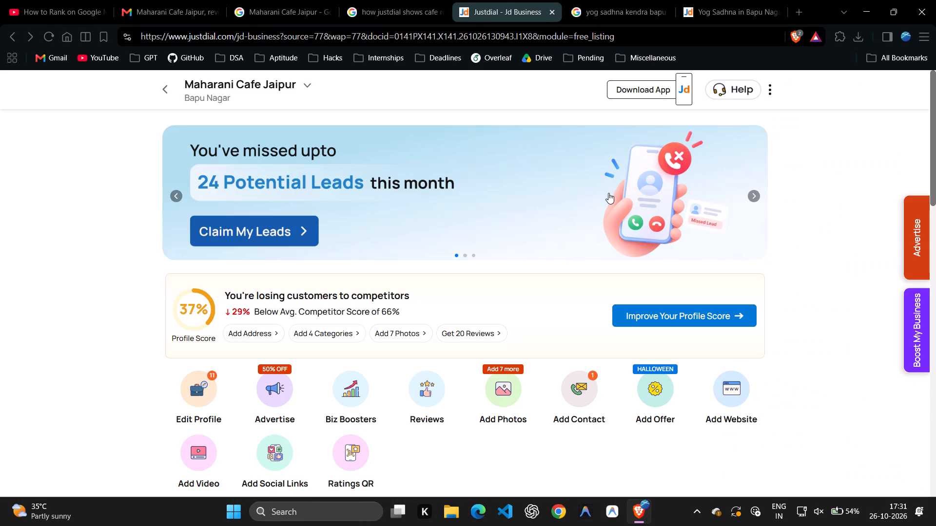
click(207, 393)
click(826, 355)
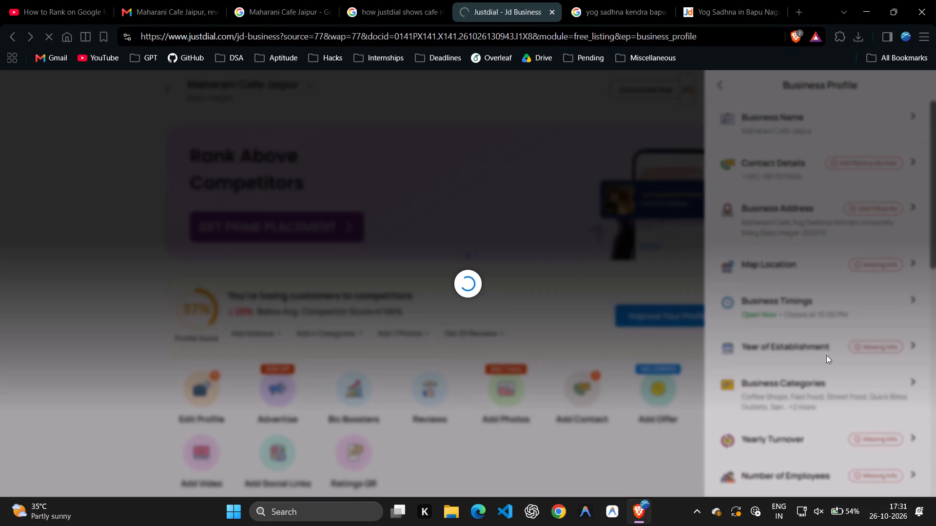
click(434, 170)
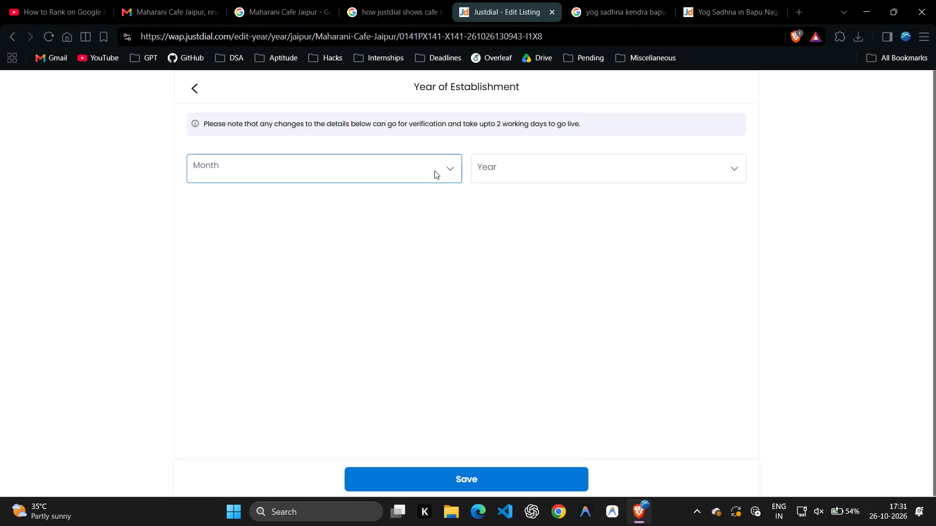
scroll(226, 442, down, 2)
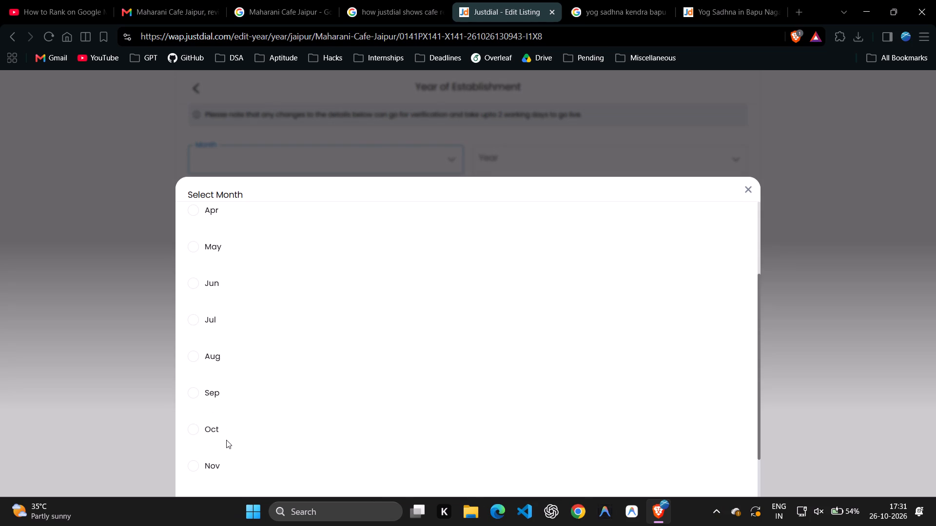
click(222, 430)
click(578, 150)
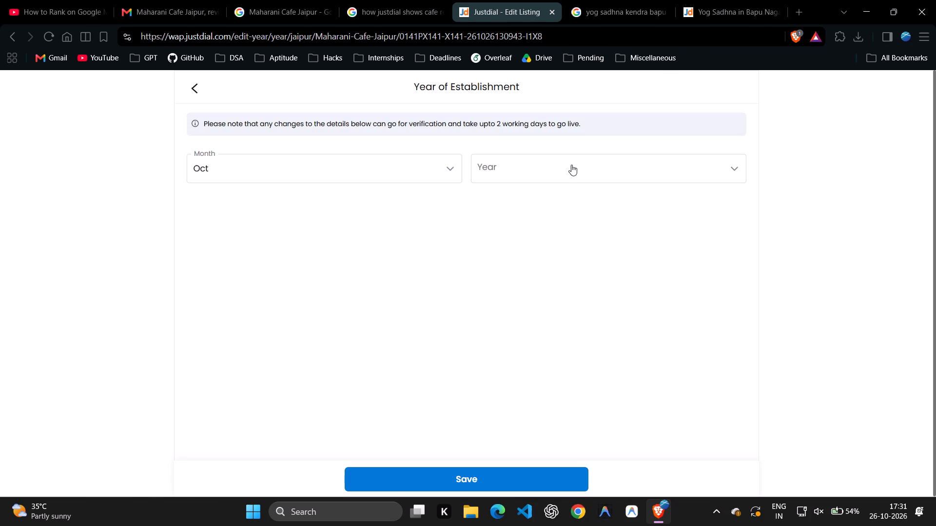
click(569, 171)
click(222, 221)
click(460, 481)
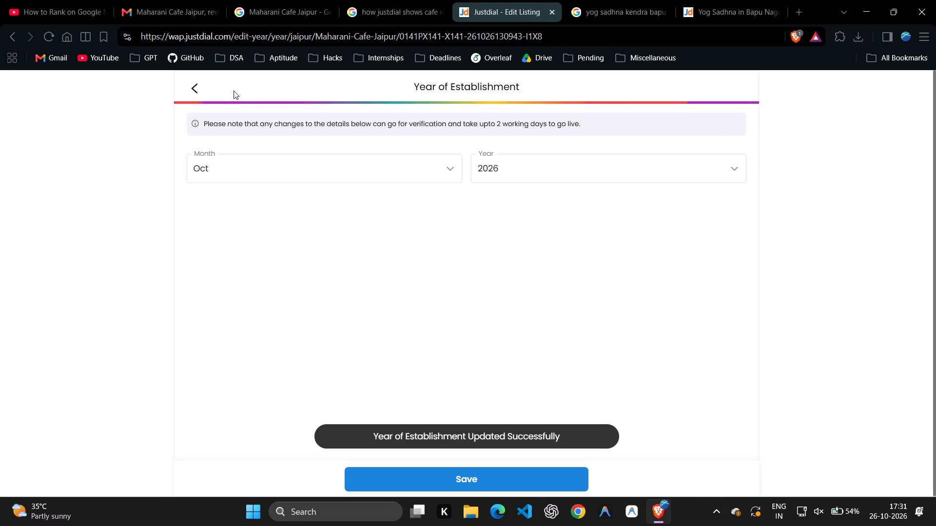
click(190, 82)
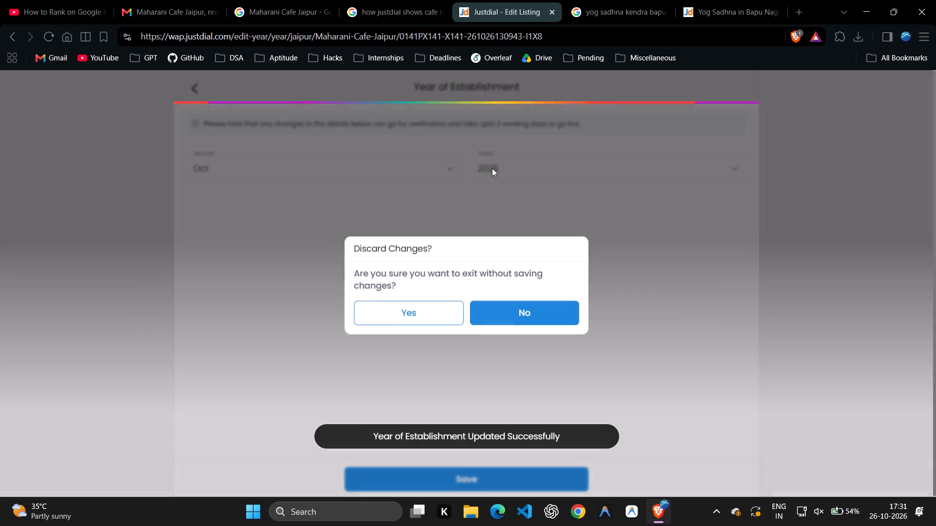
click(458, 314)
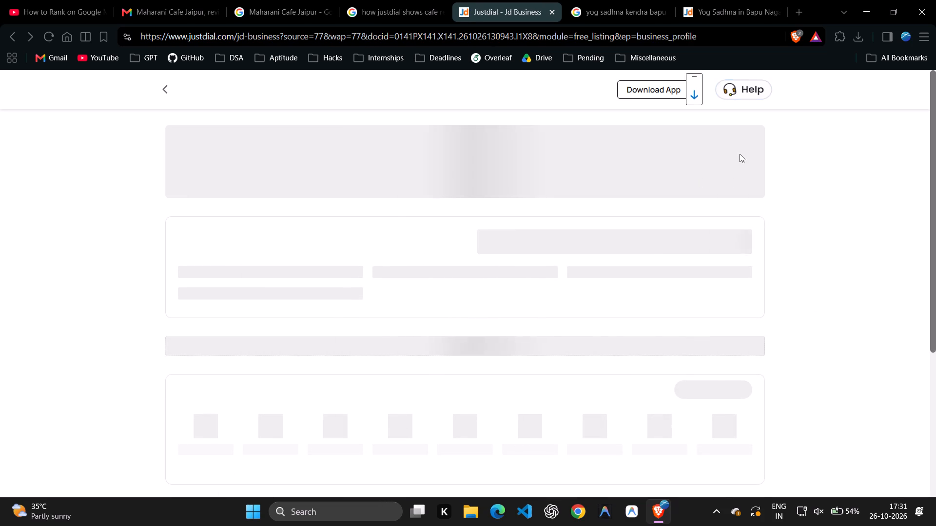
Set the yearly turnover to 5 Lakh or Less, save it and return to the Business Profile.
scroll(792, 282, down, 1)
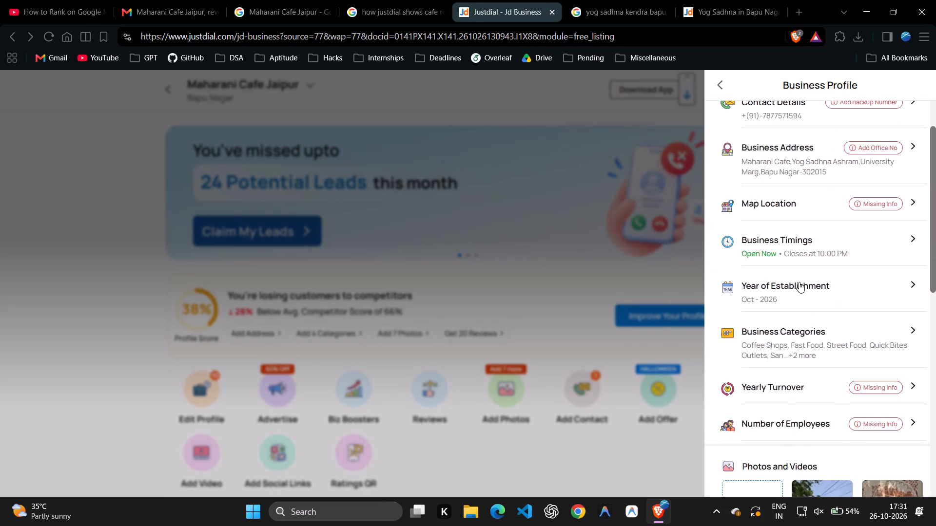
scroll(799, 282, up, 3)
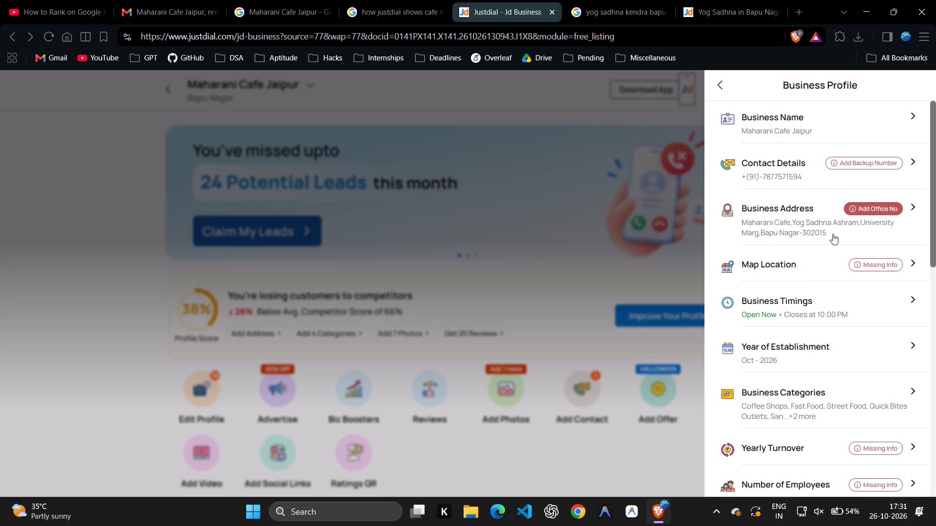
scroll(833, 234, down, 2)
scroll(833, 234, up, 3)
scroll(833, 234, down, 2)
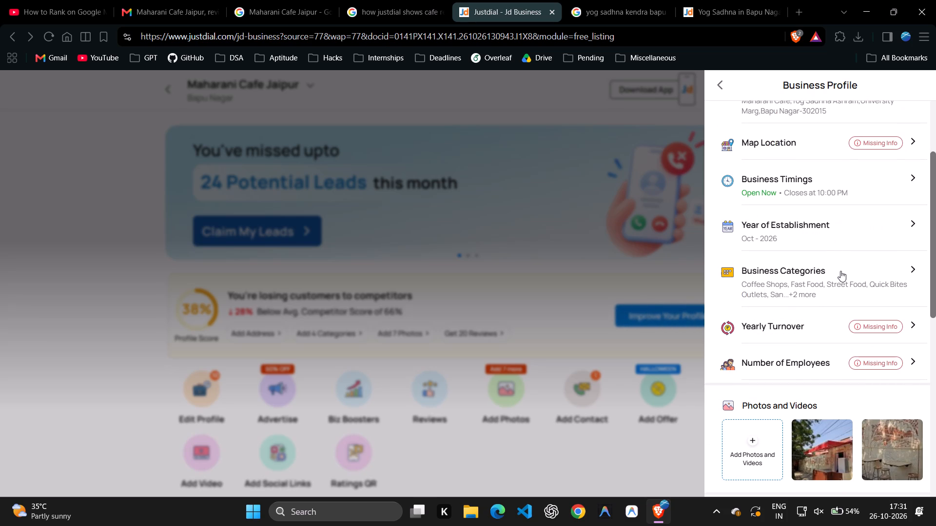
scroll(840, 276, down, 1)
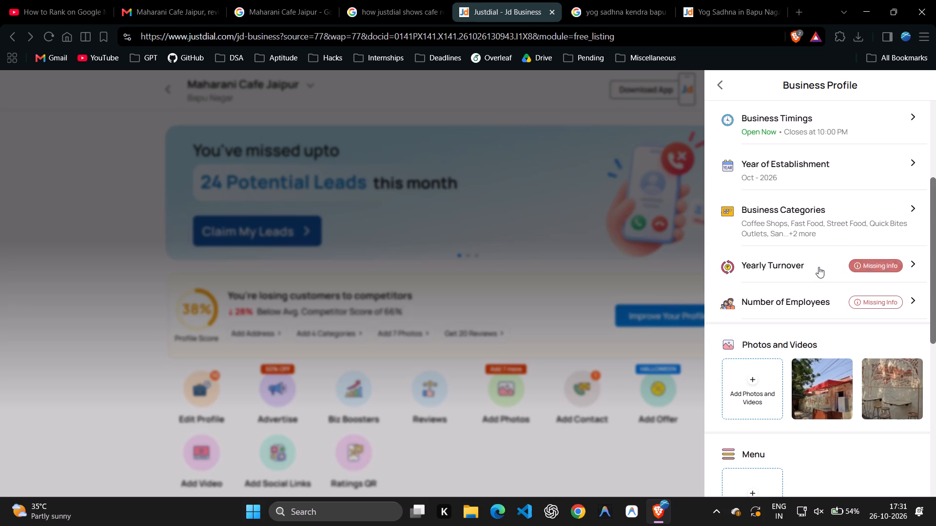
click(819, 267)
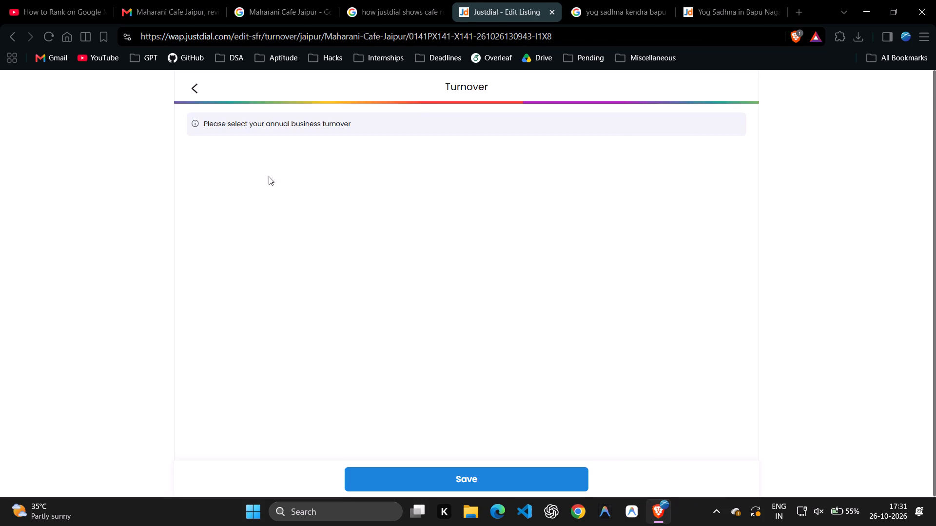
scroll(263, 178, up, 2)
click(263, 175)
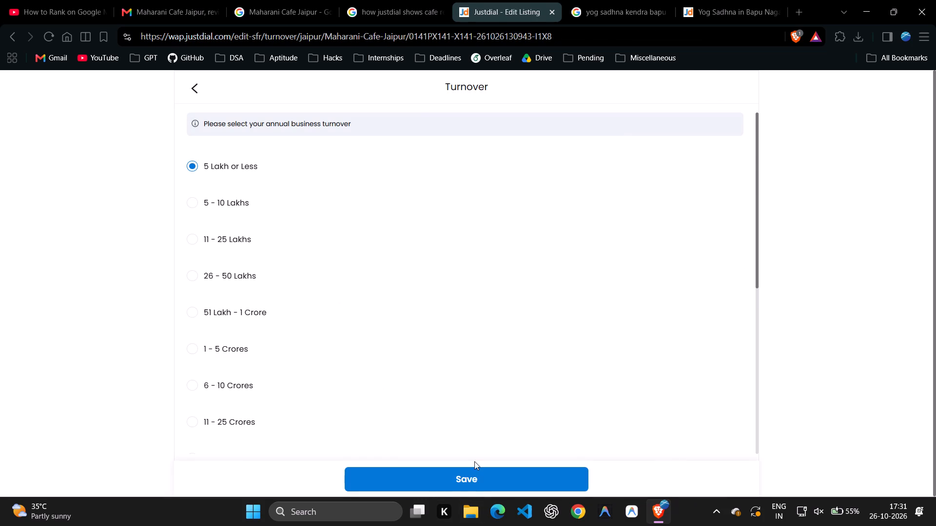
click(474, 481)
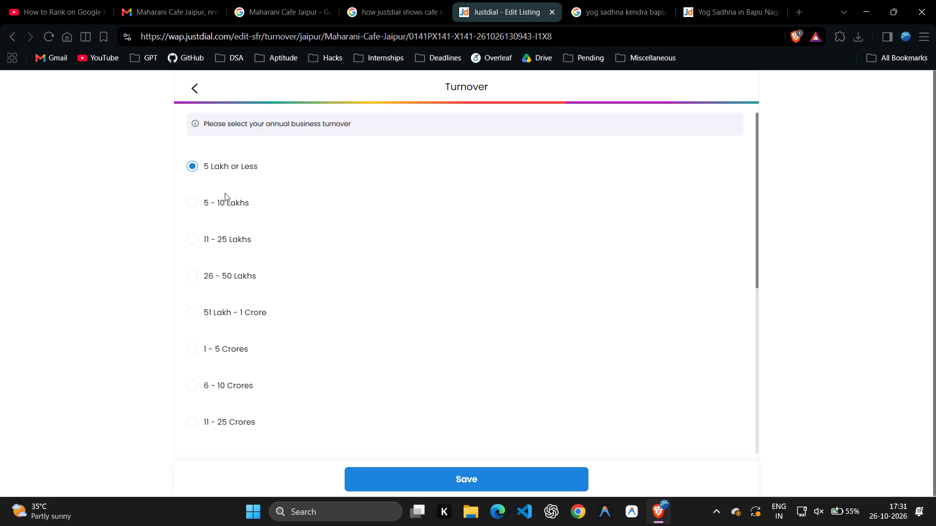
click(198, 92)
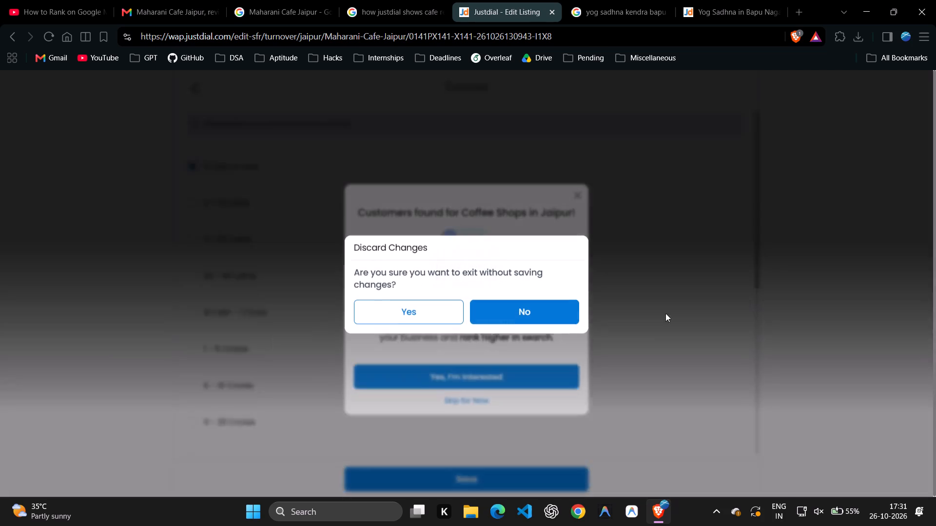
click(432, 314)
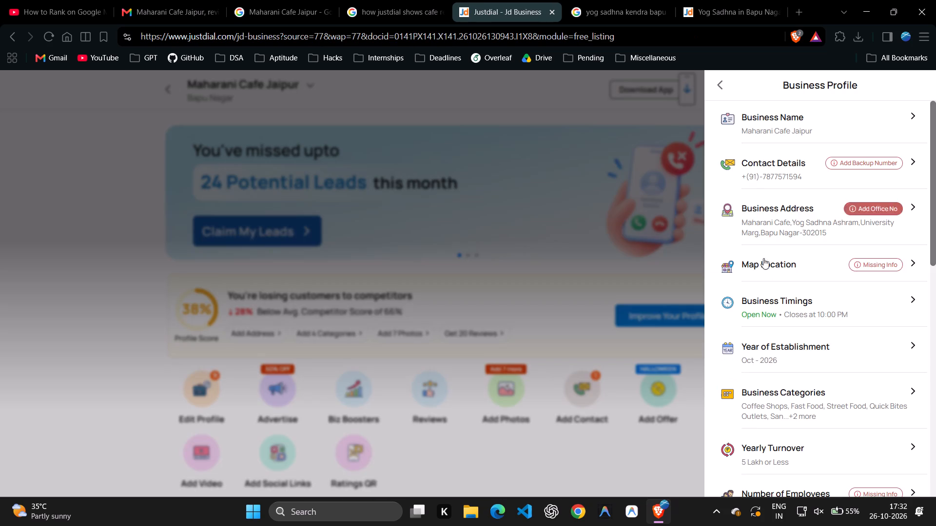
Set the number of employees to Less than 10, save it and return to the Business Profile.
scroll(782, 302, down, 2)
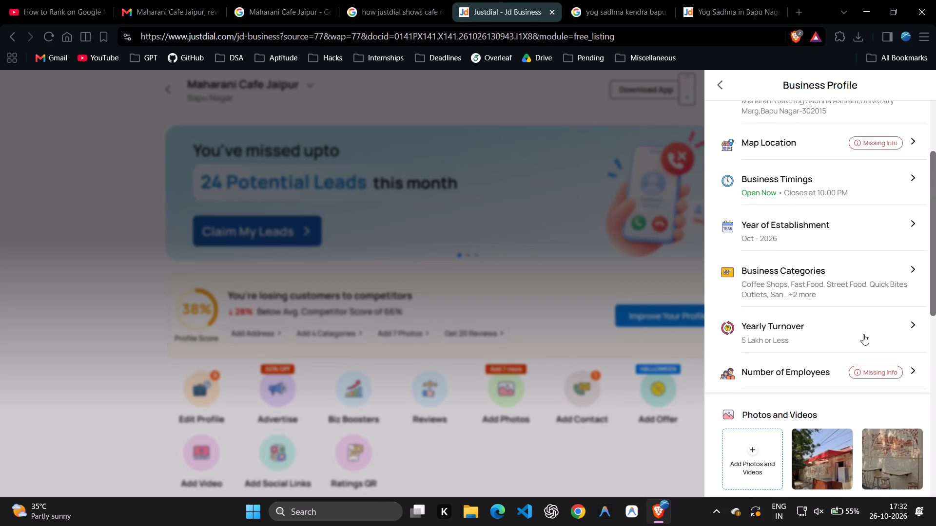
scroll(863, 334, down, 1)
click(836, 307)
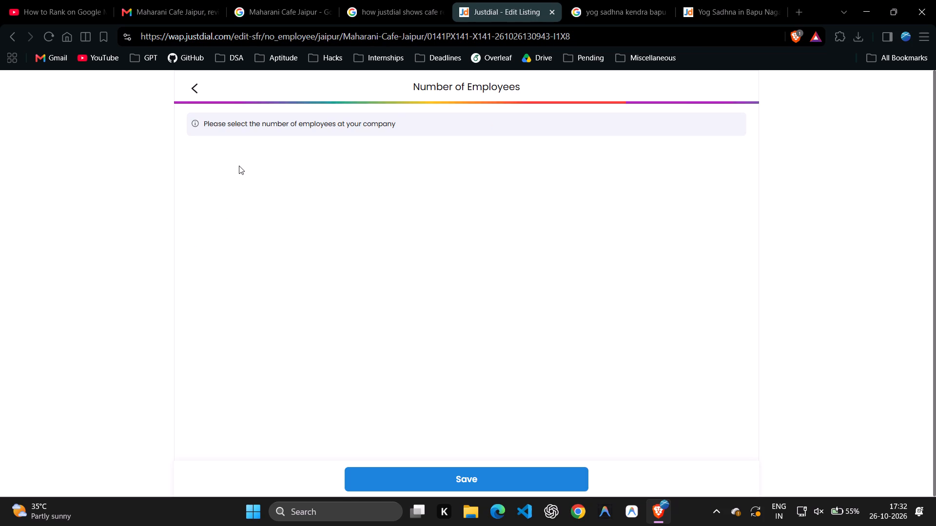
click(239, 166)
click(480, 471)
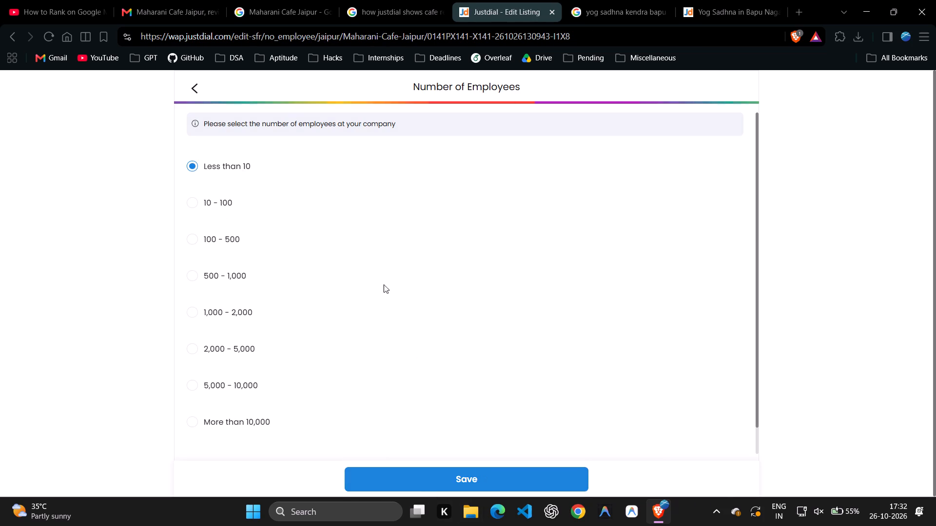
click(196, 91)
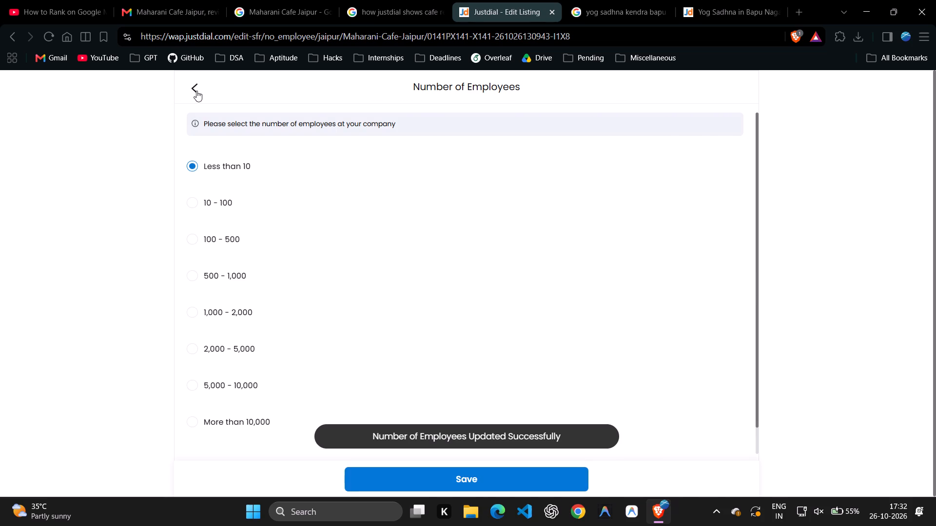
click(407, 319)
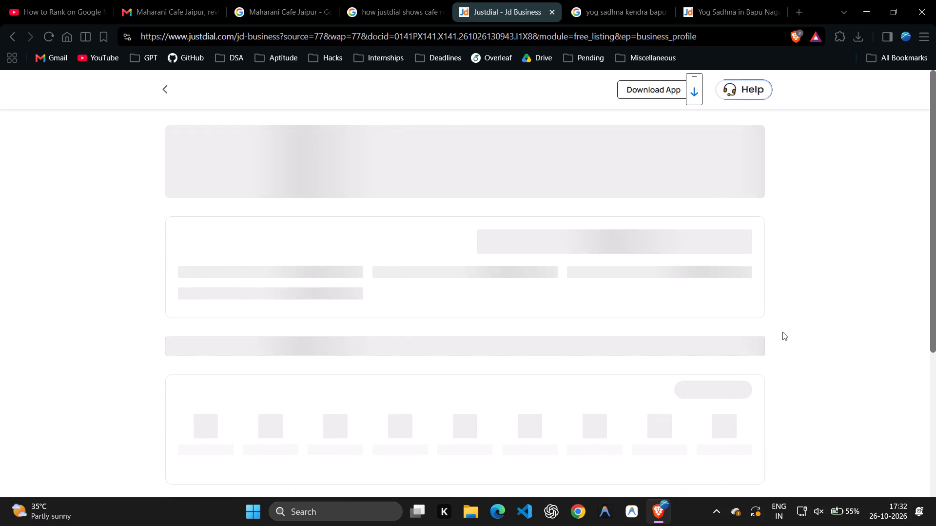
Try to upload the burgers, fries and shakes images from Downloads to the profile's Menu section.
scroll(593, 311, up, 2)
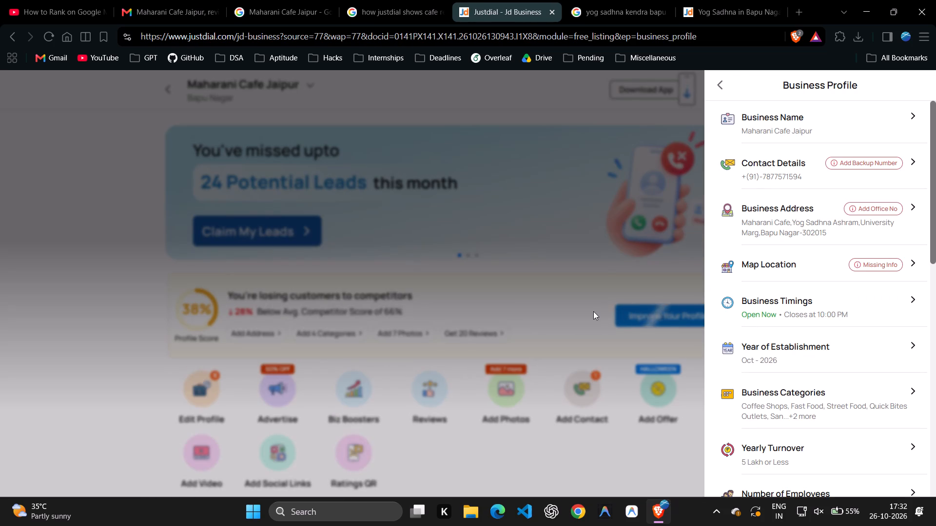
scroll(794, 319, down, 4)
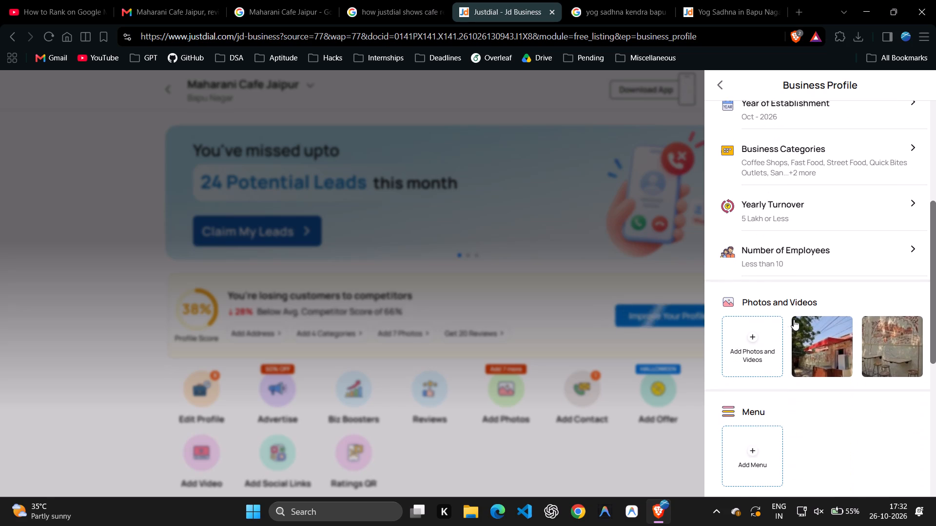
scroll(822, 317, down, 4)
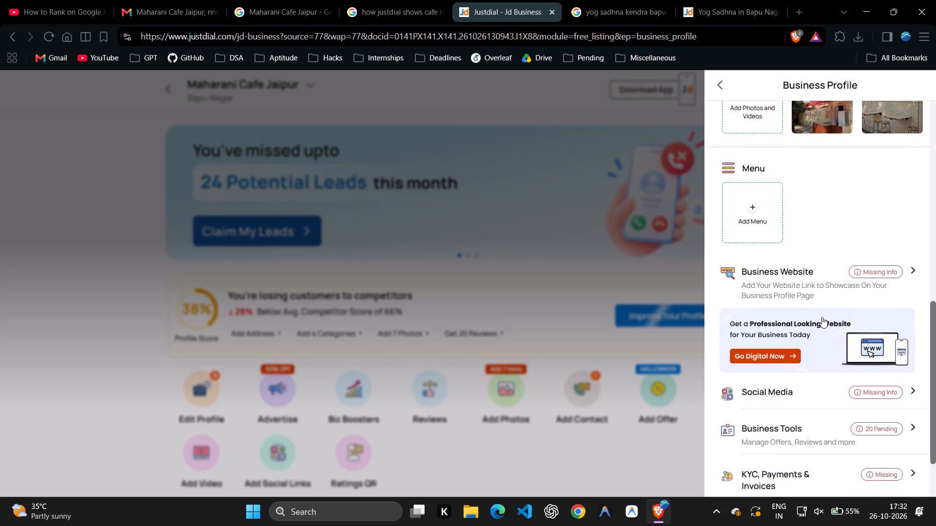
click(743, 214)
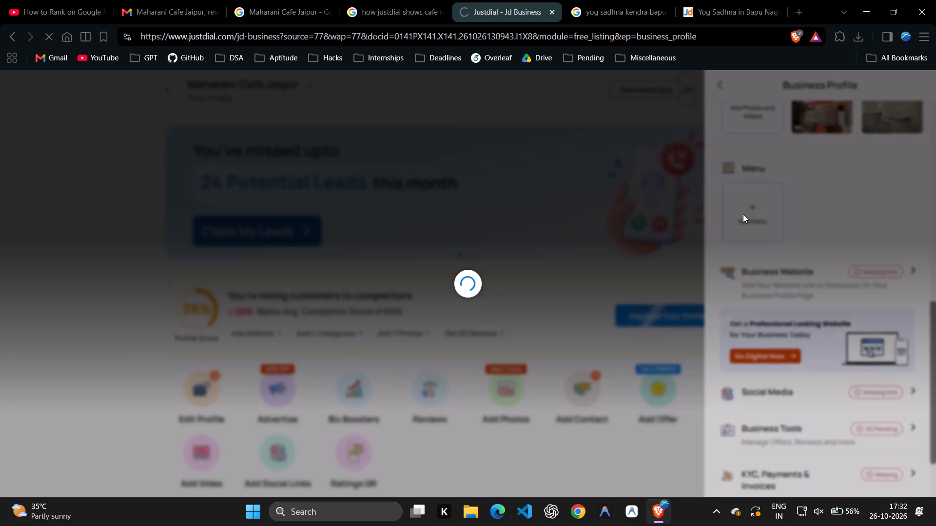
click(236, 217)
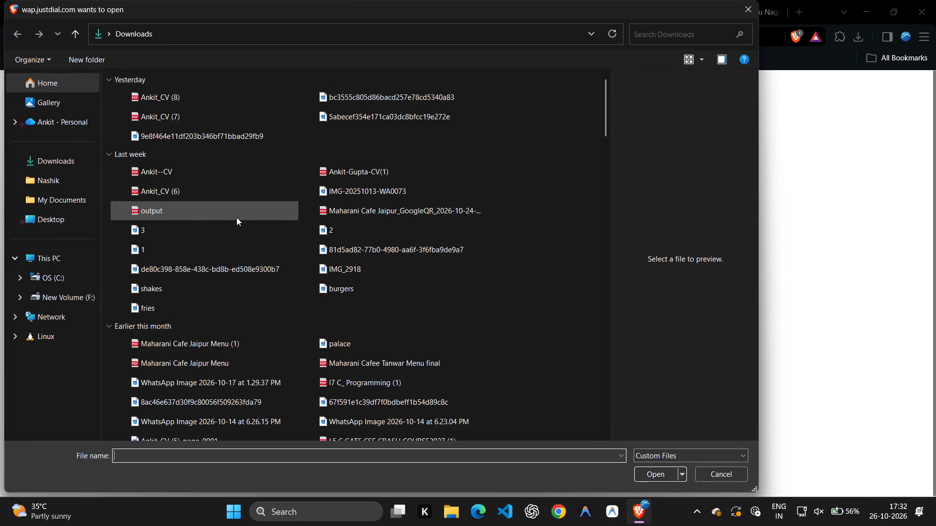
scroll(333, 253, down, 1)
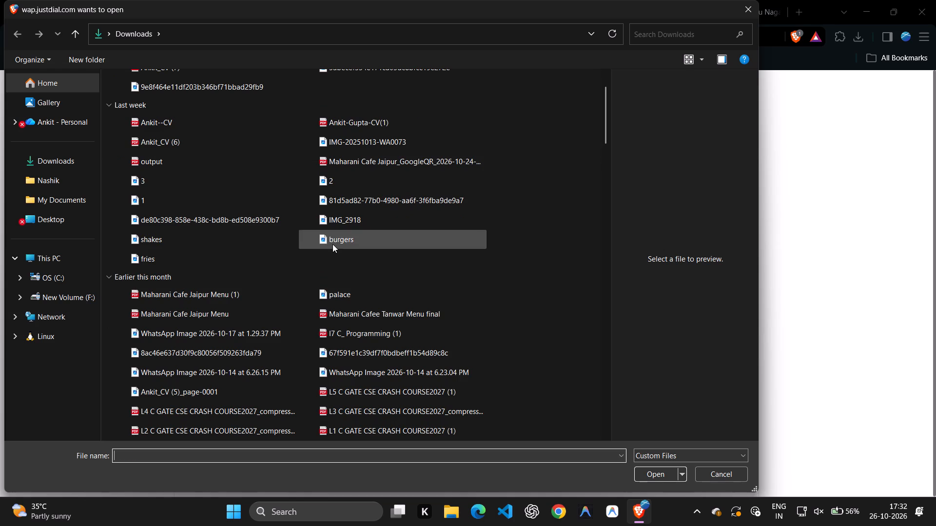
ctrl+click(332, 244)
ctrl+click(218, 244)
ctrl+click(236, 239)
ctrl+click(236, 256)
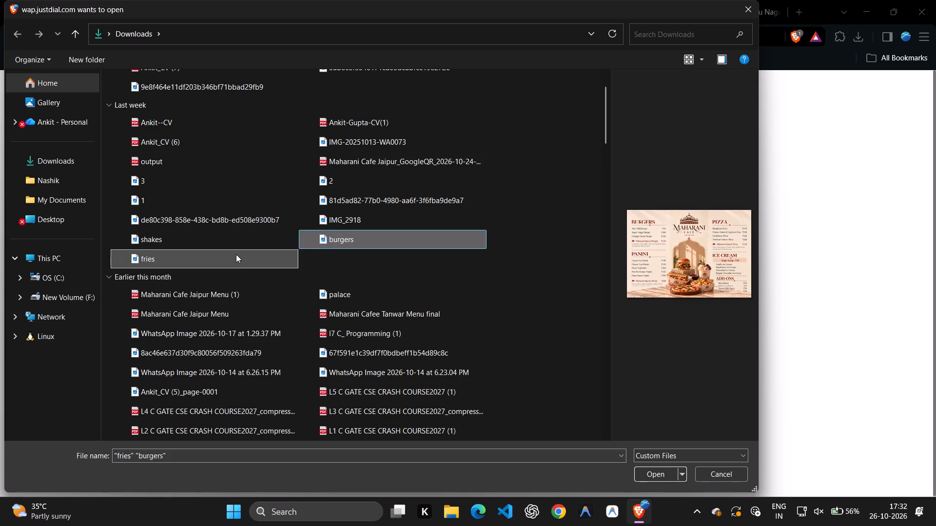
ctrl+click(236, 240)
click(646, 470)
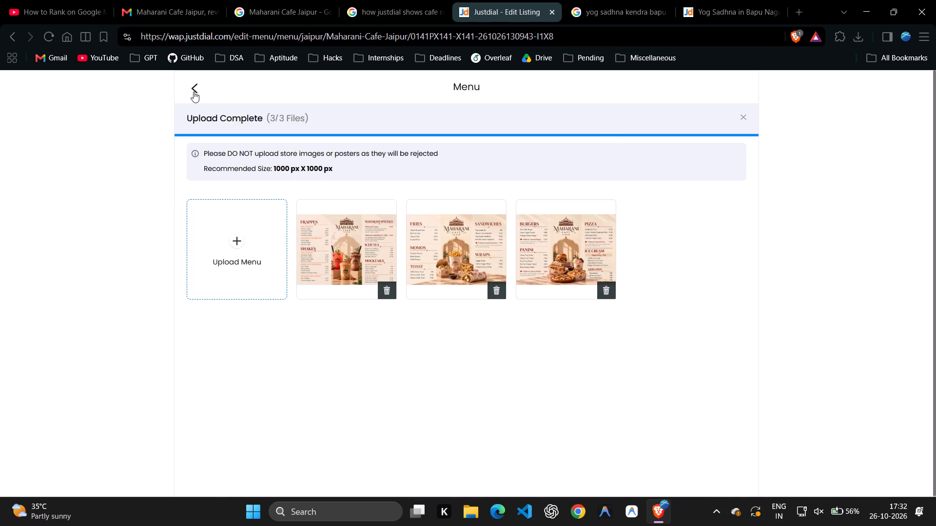
Leave the Menu page and open the Social Media links form from the Business Profile.
scroll(843, 351, down, 6)
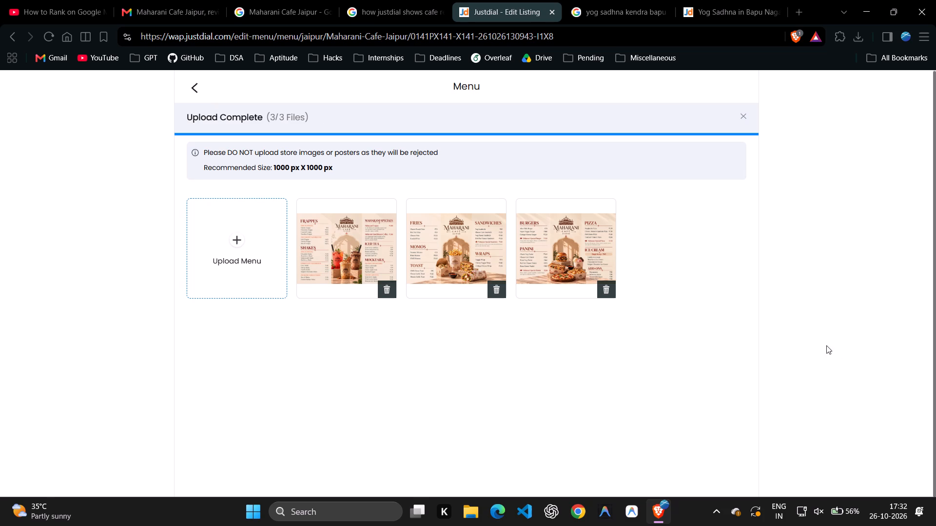
click(196, 88)
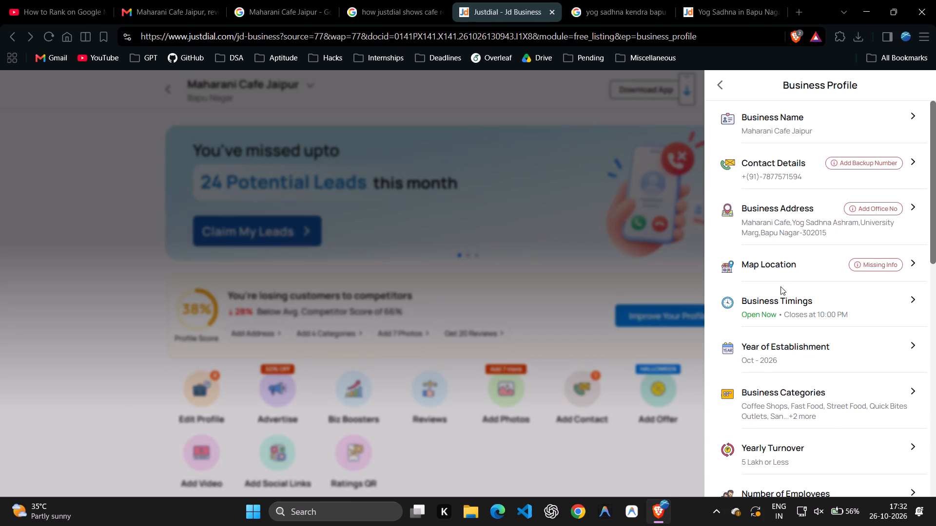
scroll(844, 304, down, 7)
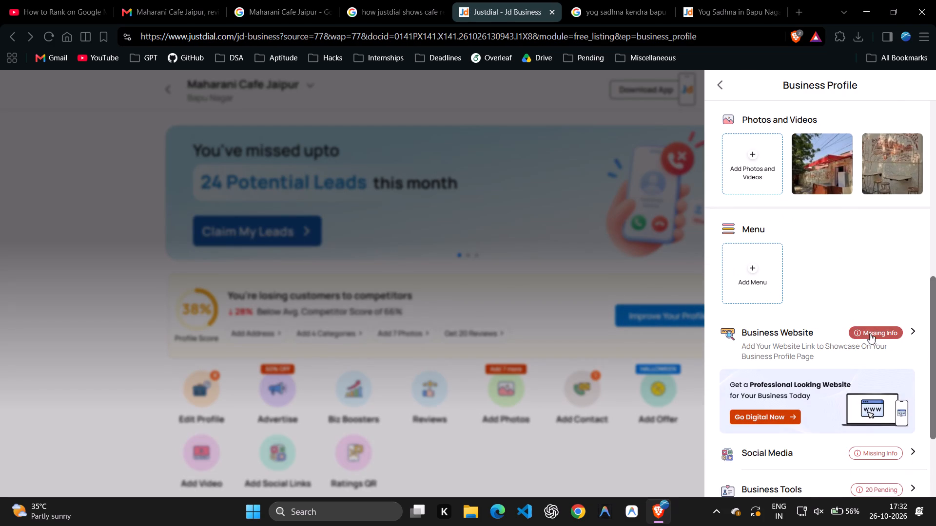
scroll(868, 323, down, 2)
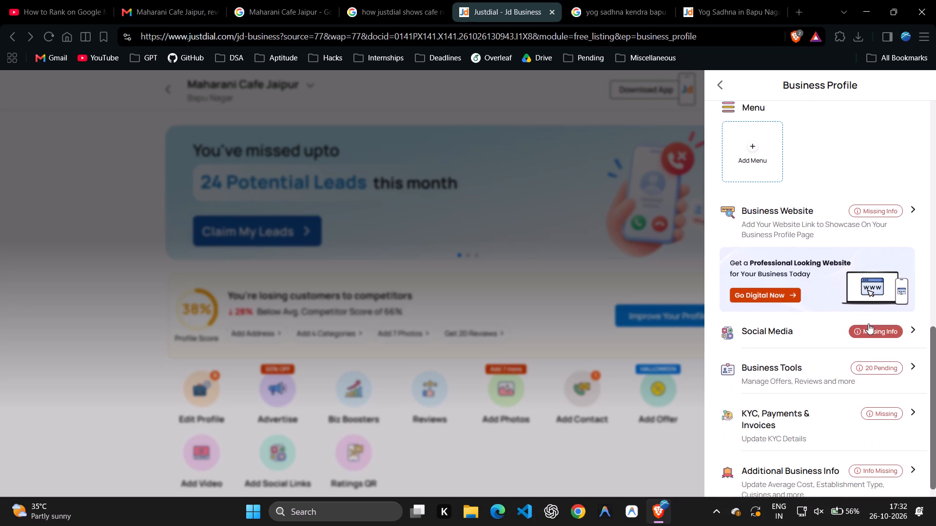
click(901, 321)
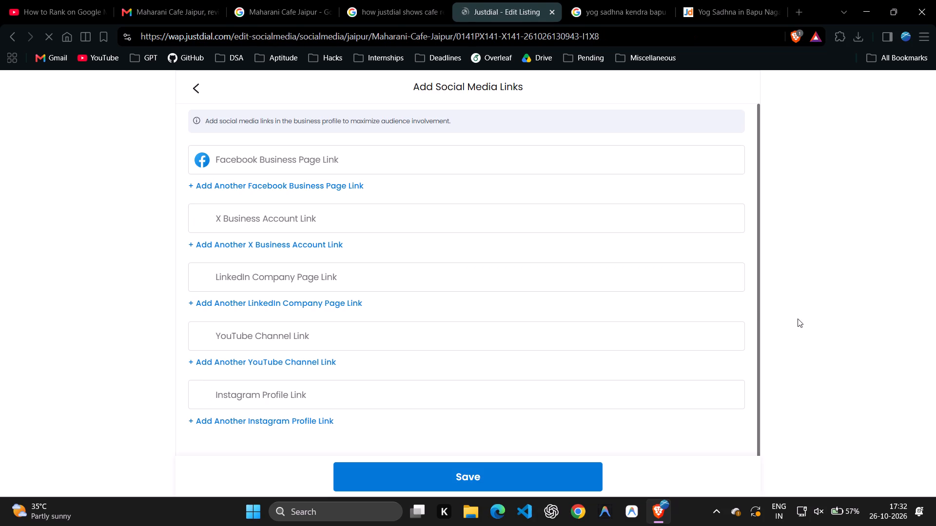
scroll(285, 372, down, 3)
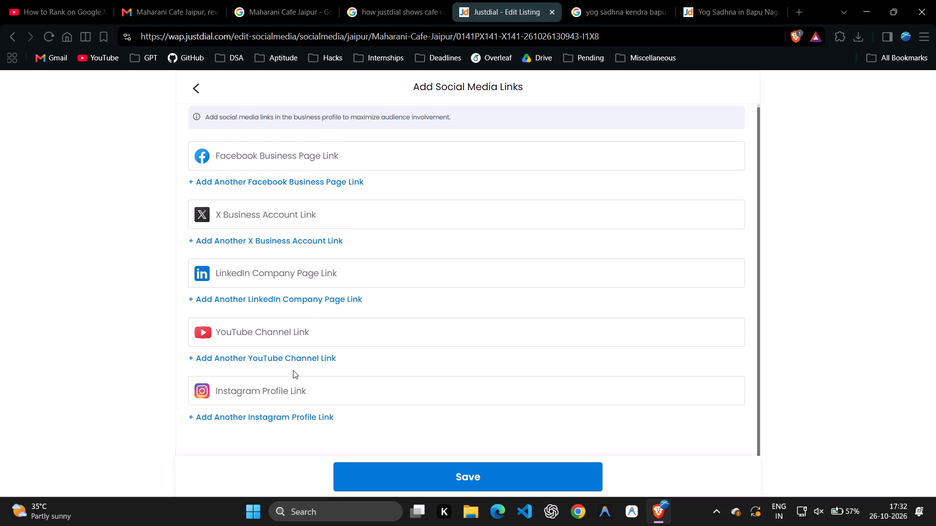
scroll(280, 270, up, 3)
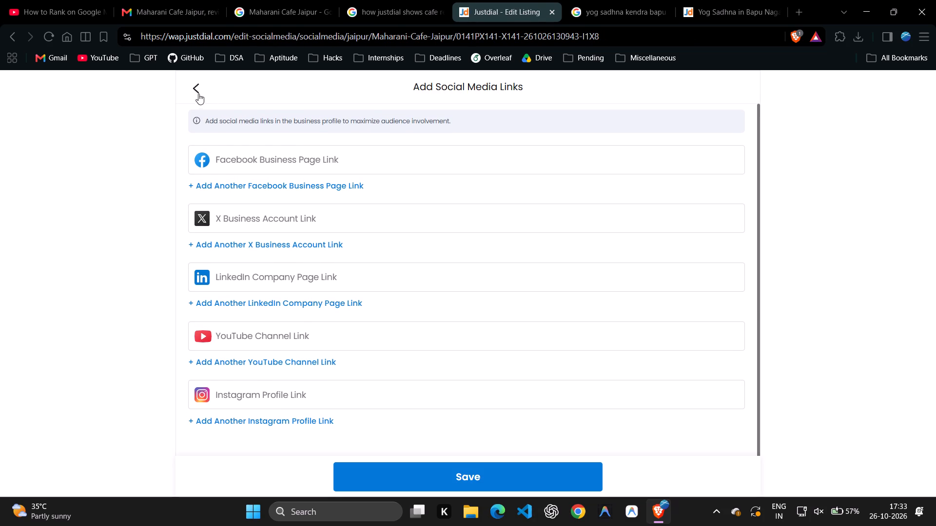
scroll(305, 193, down, 3)
Search Google for "Maharani Cafe Jaipur instagram", open the maharanicafe.jaipur Instagram profile and copy its web address.
click(799, 16)
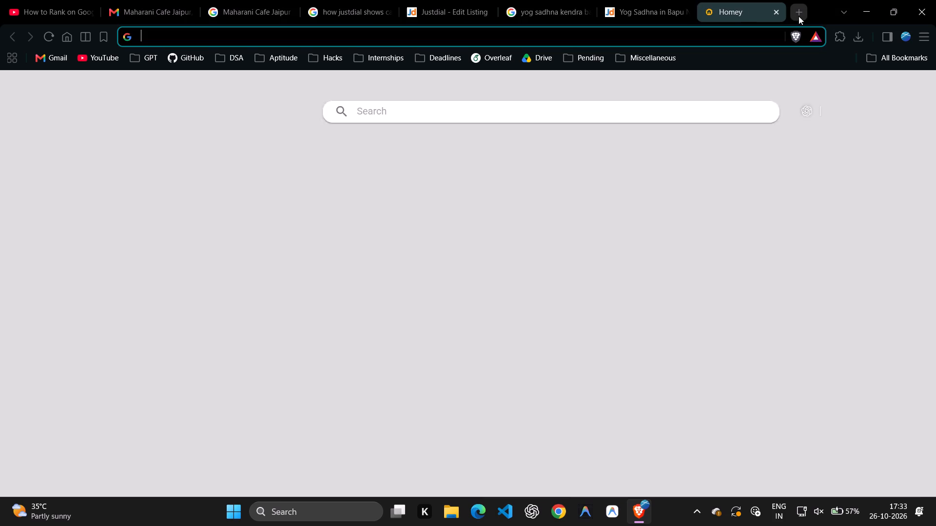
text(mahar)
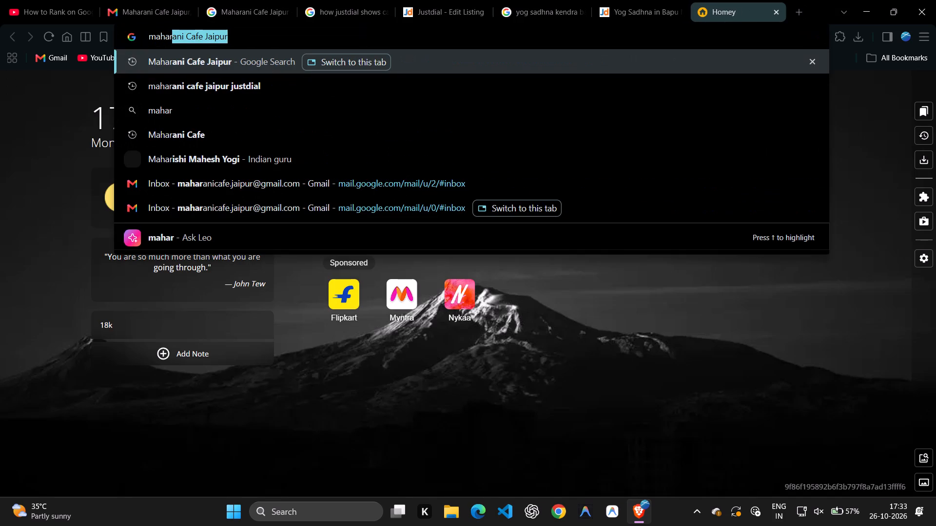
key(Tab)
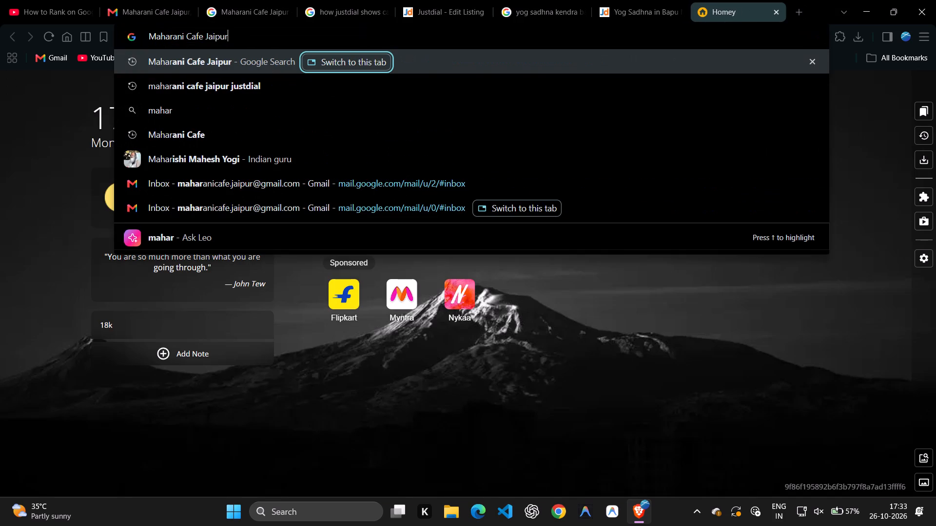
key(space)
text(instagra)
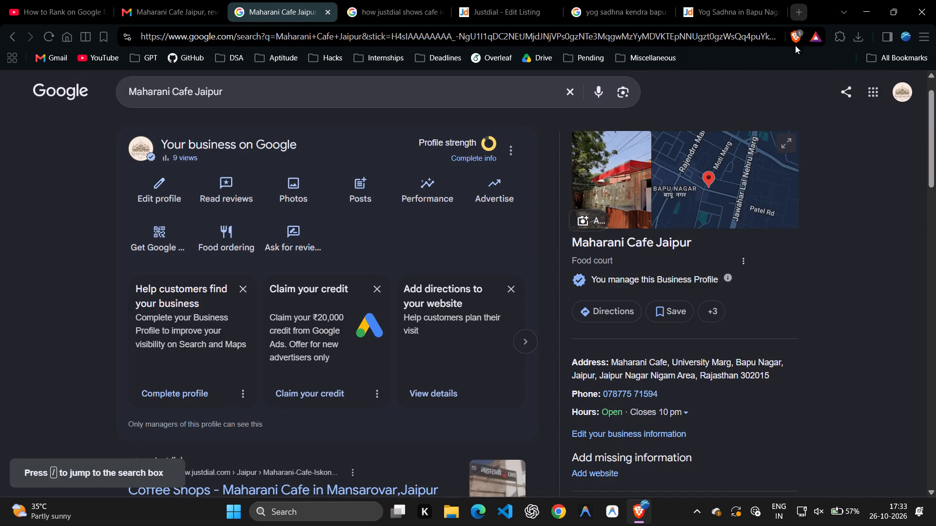
click(306, 107)
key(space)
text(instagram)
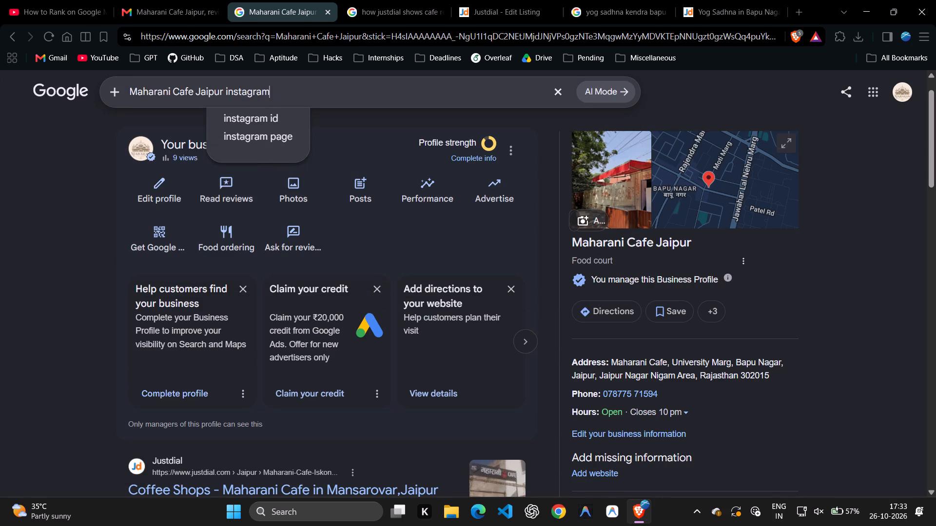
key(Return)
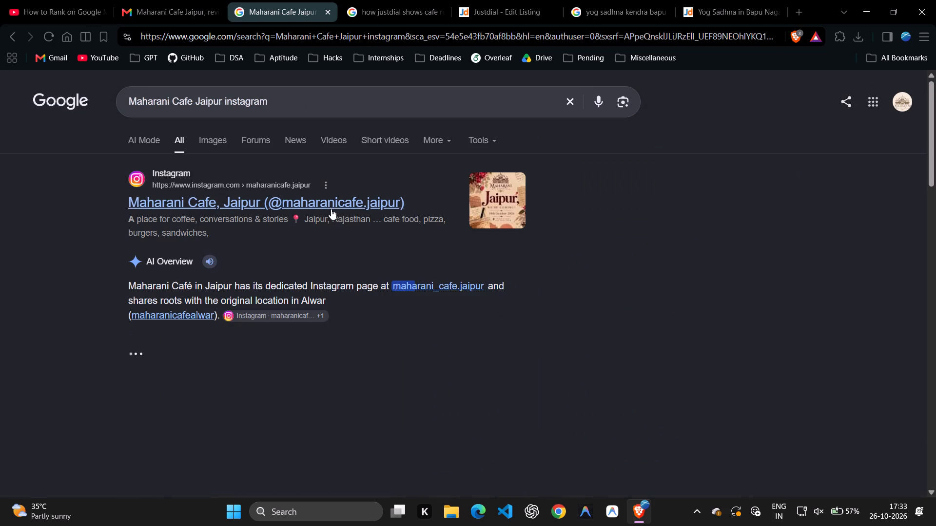
click(335, 202)
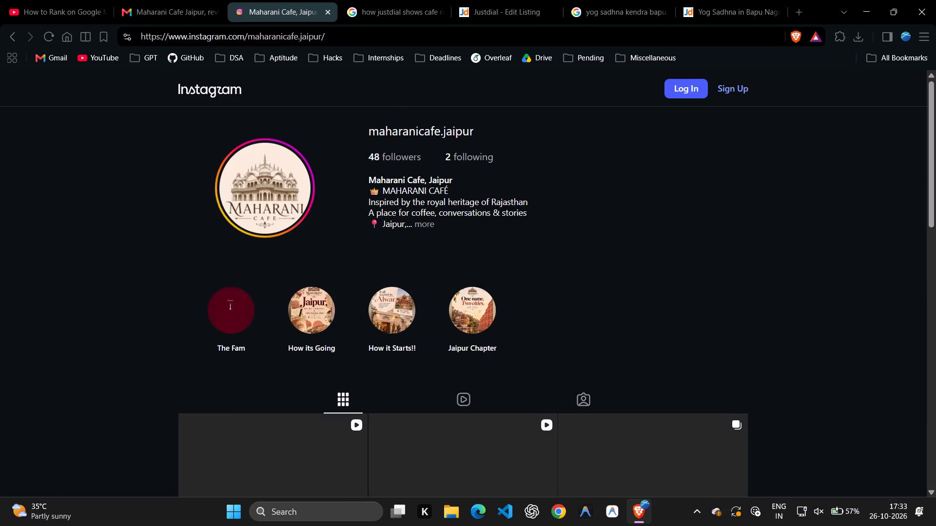
click(358, 35)
key(ctrl+c)
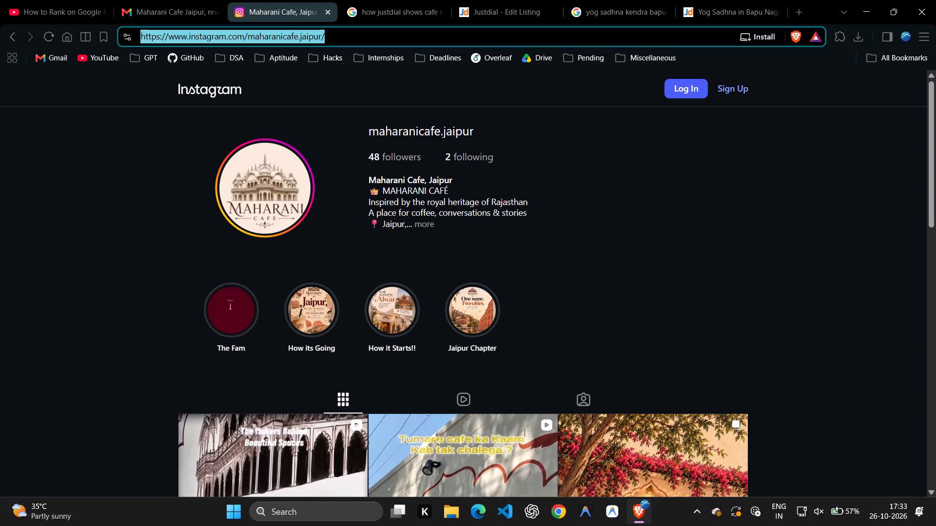
Look through the posts on the cafe's Instagram profile, dismissing the sign-up prompt.
scroll(506, 224, down, 5)
scroll(506, 225, up, 4)
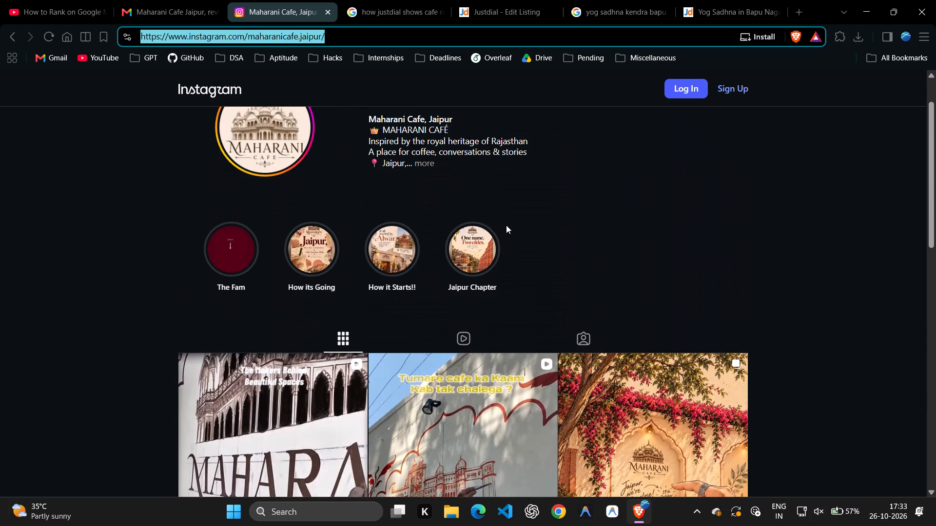
click(461, 325)
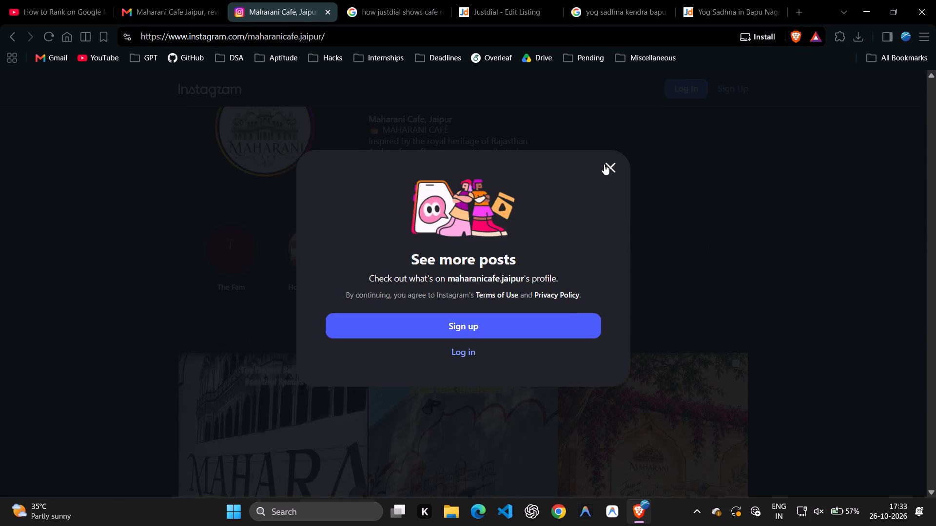
click(605, 165)
scroll(583, 200, down, 13)
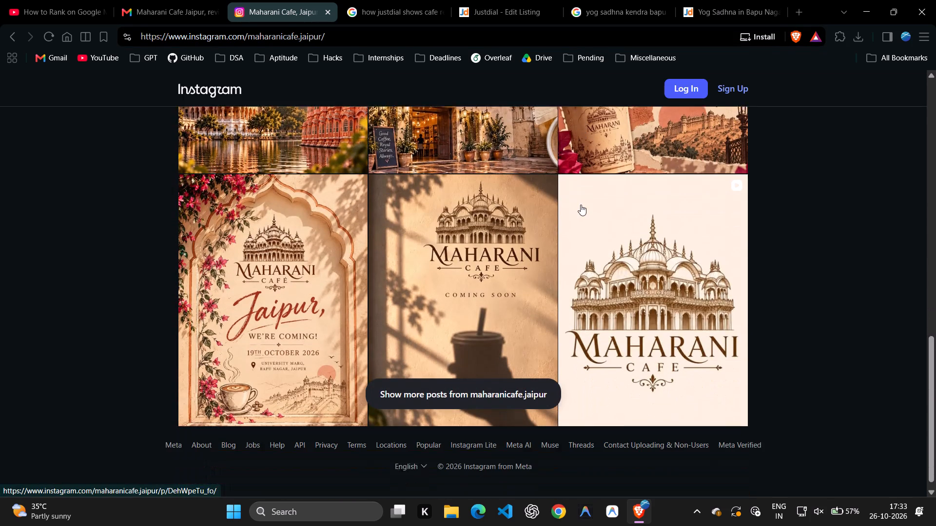
click(701, 0)
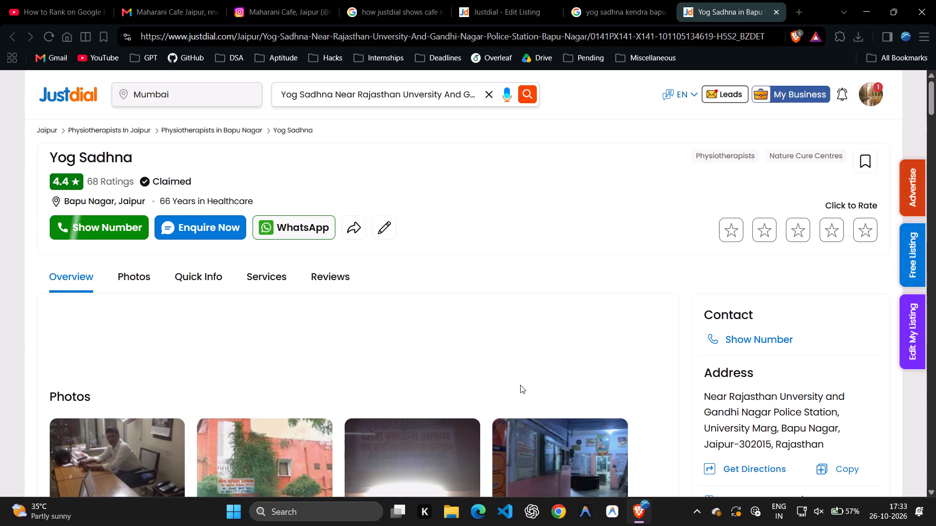
click(458, 0)
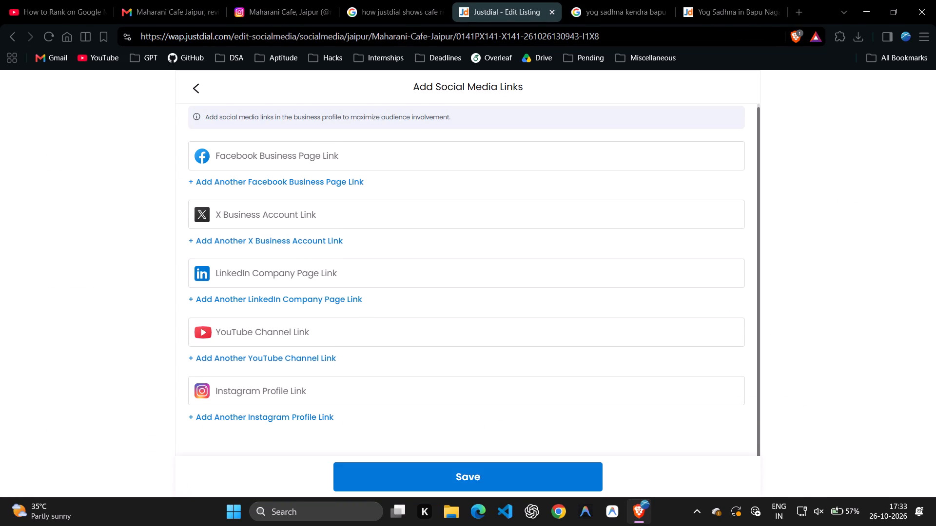
click(312, 385)
key(ctrl+v)
click(436, 476)
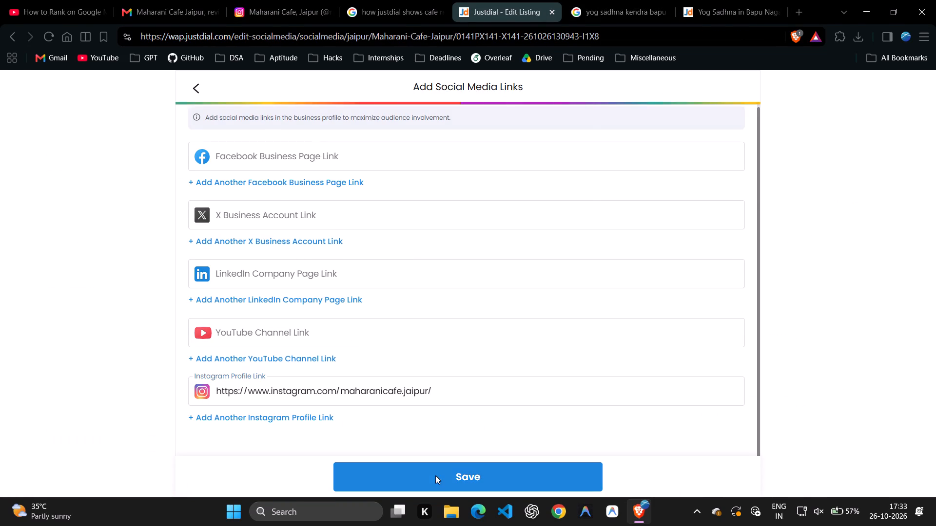
click(195, 88)
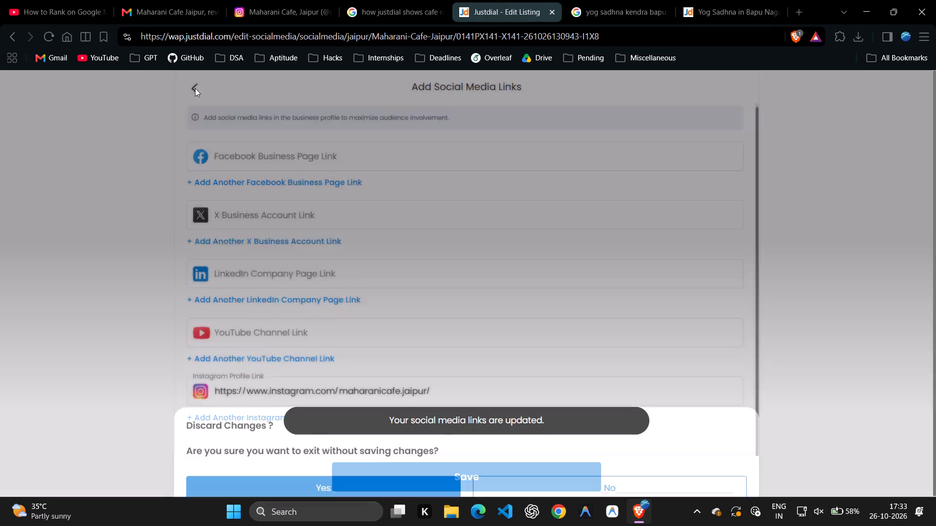
click(423, 465)
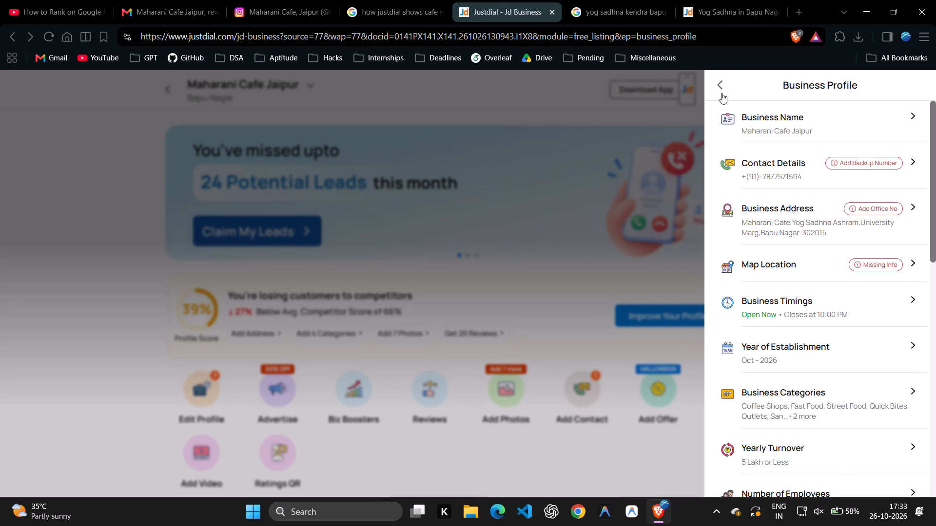
Review the remaining Business Profile sections below Menu for details still to fill in.
scroll(837, 461, down, 7)
scroll(817, 407, down, 3)
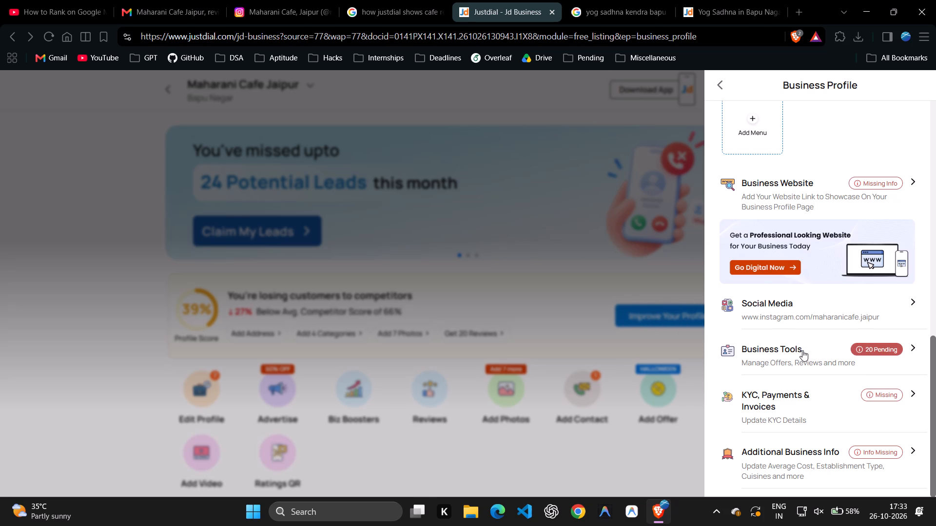
Upload the shakes, burgers and fries images from Downloads to the profile's Menu section.
scroll(811, 169, up, 2)
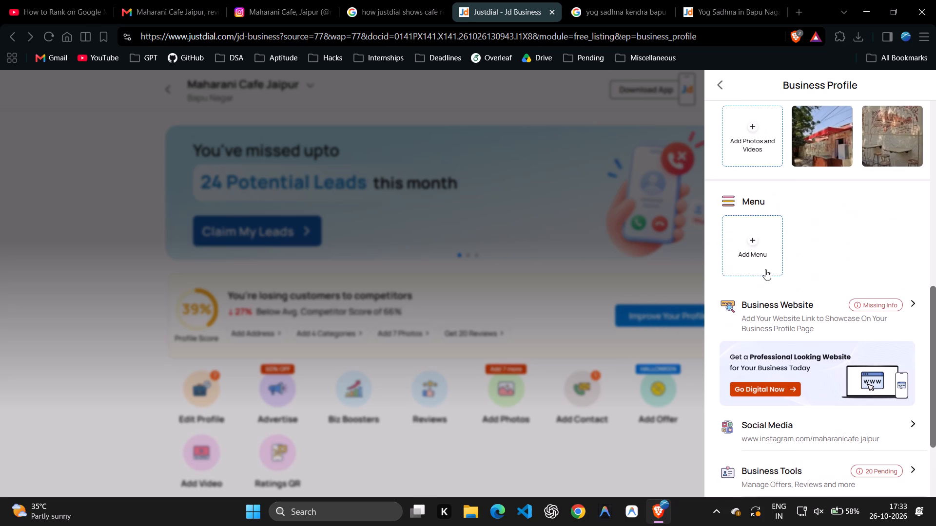
click(755, 240)
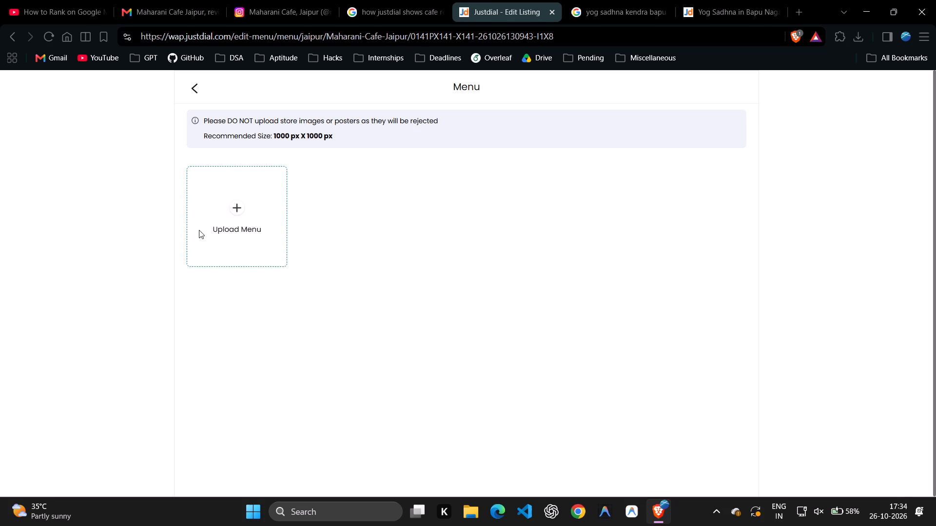
click(237, 206)
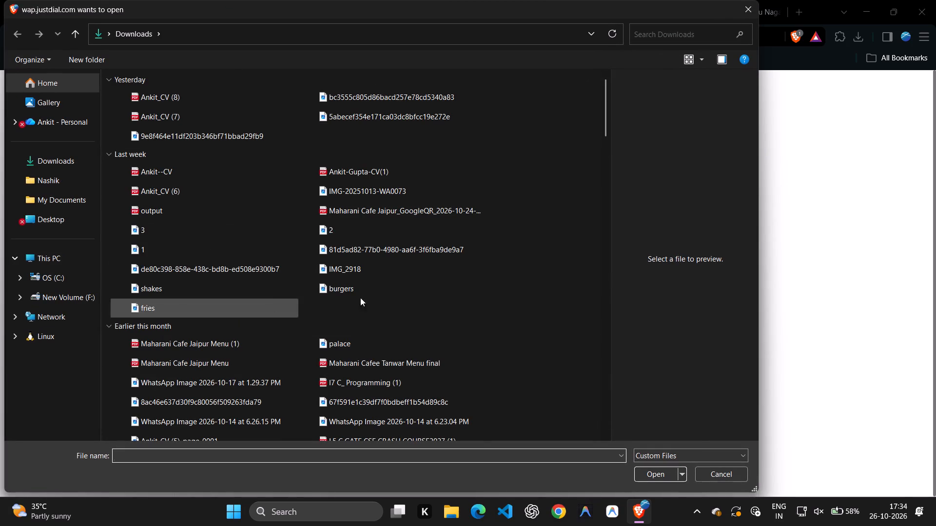
ctrl+click(367, 297)
ctrl+click(219, 286)
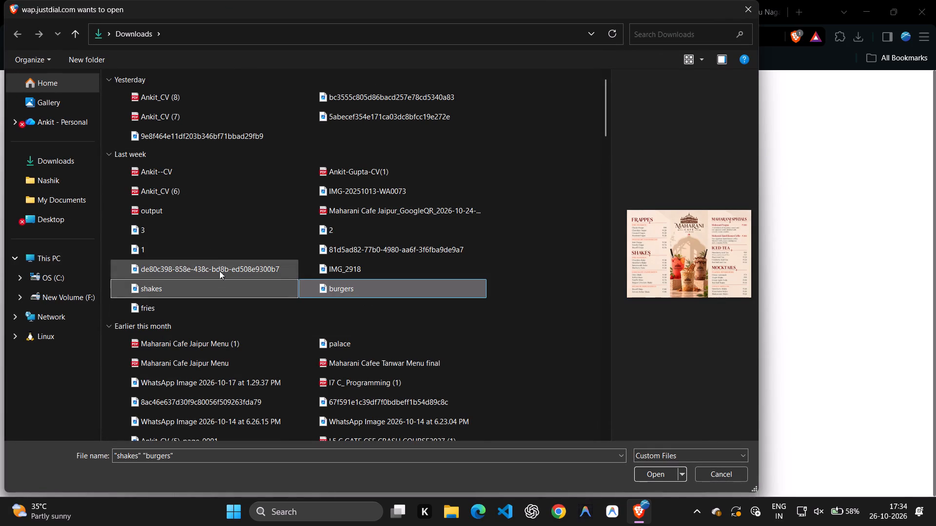
ctrl+click(223, 288)
ctrl+click(227, 302)
ctrl+click(227, 291)
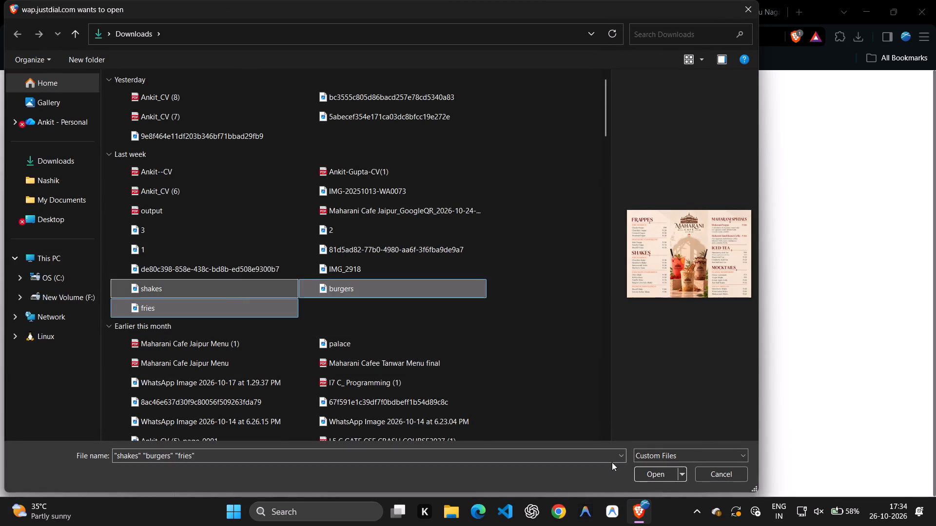
click(646, 473)
scroll(478, 348, down, 6)
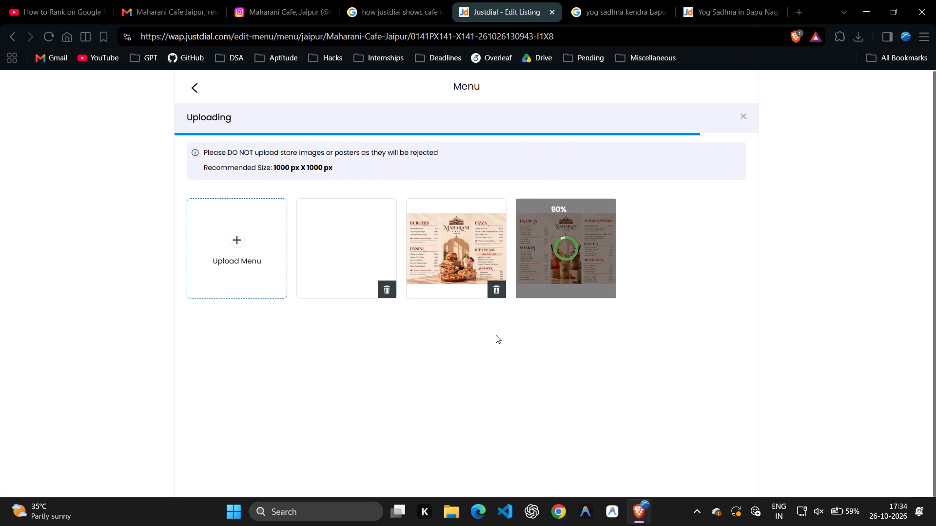
scroll(516, 332, down, 2)
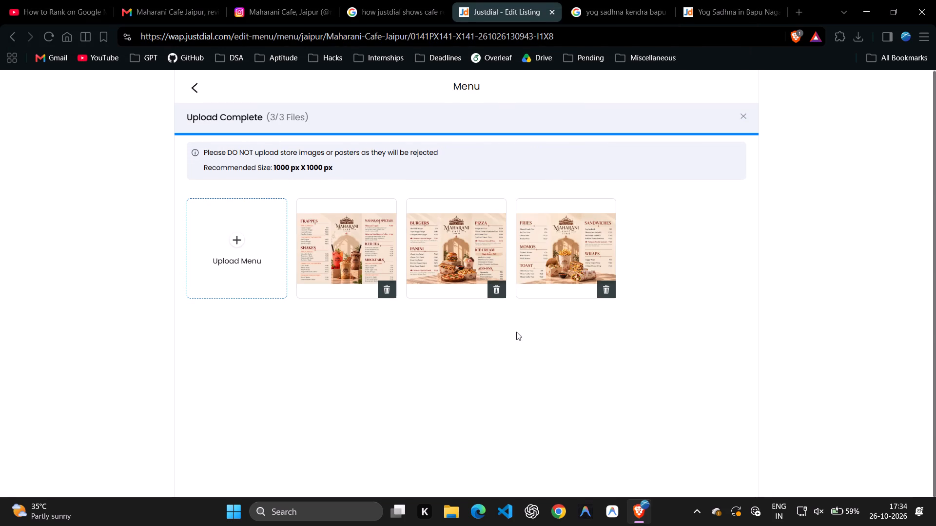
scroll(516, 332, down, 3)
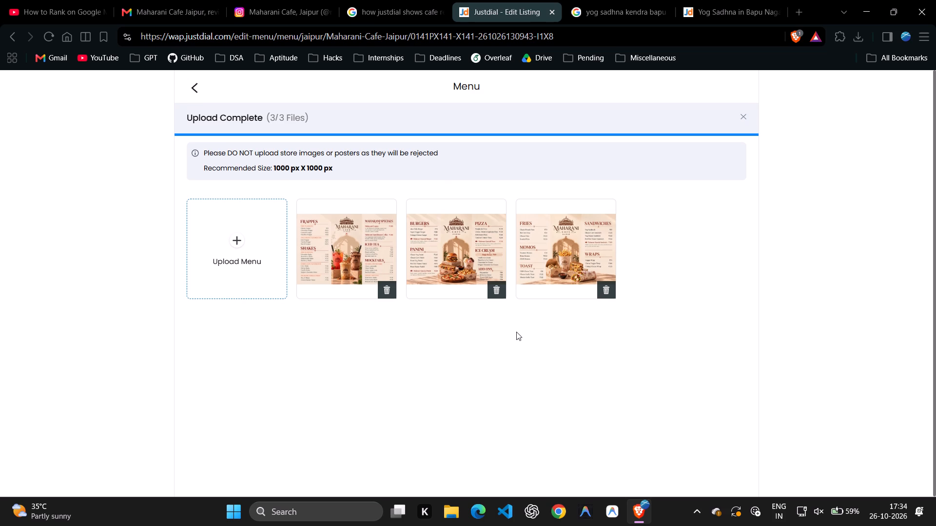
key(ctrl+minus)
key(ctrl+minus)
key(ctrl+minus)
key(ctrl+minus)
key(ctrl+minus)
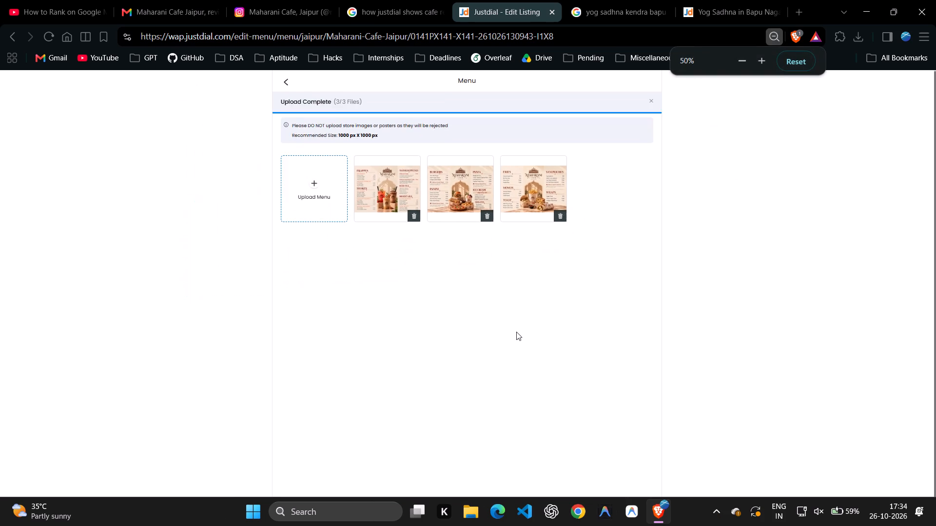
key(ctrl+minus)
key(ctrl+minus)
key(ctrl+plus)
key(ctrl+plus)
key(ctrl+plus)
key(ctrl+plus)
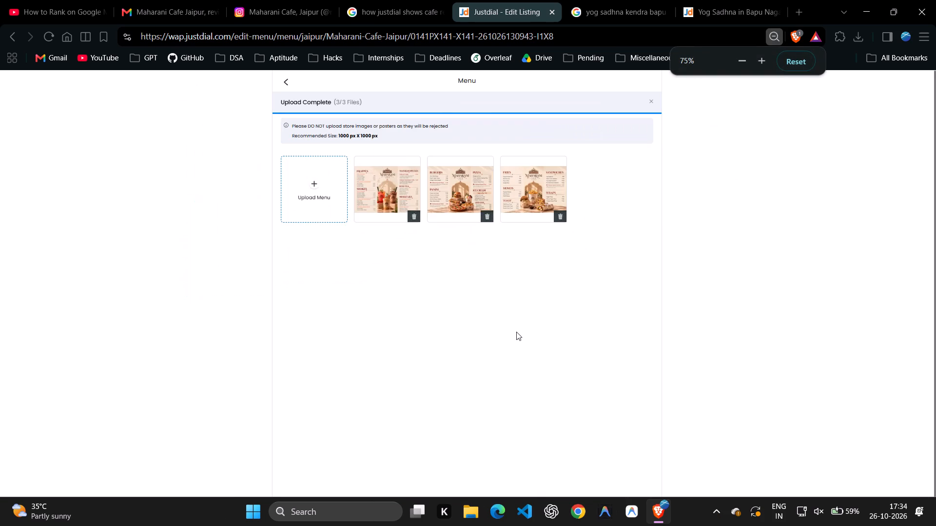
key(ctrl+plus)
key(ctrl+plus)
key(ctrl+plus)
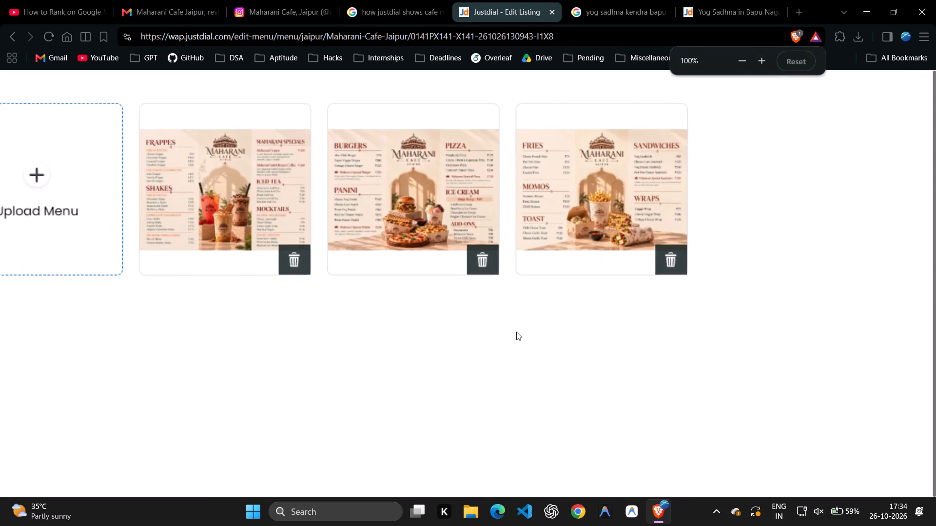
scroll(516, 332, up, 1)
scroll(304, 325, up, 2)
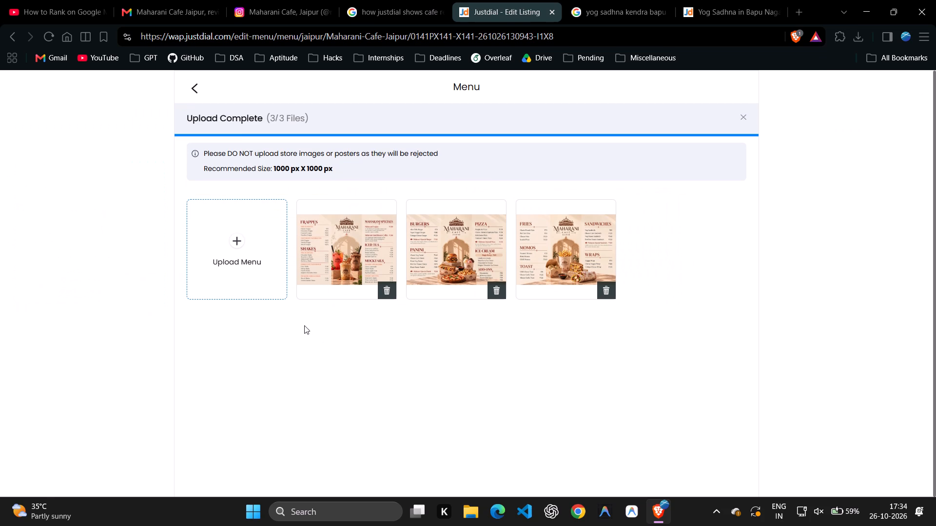
Dismiss the upload status and preview the uploaded menu images at full size, starting with the burgers page.
click(735, 165)
click(745, 113)
scroll(641, 243, down, 1)
drag(542, 209, 375, 199)
drag(375, 199, 457, 221)
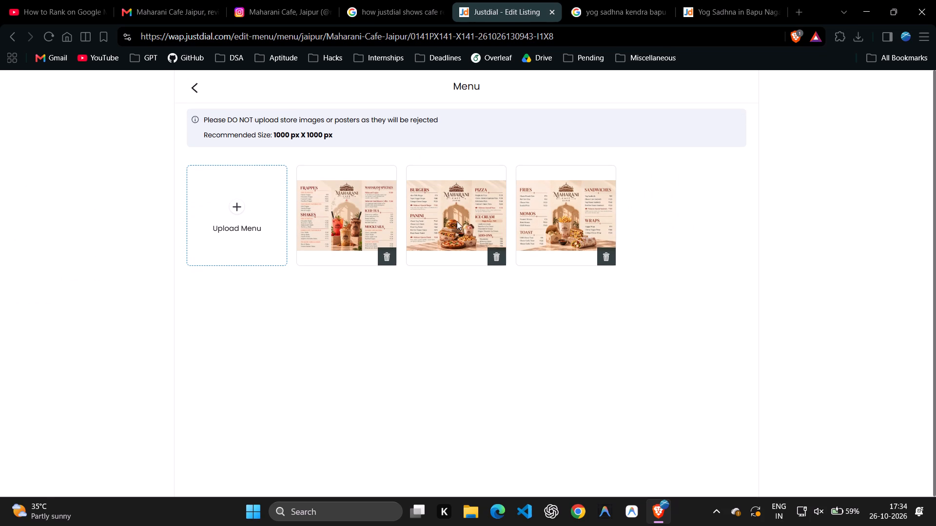
click(457, 221)
key(Right)
key(Left)
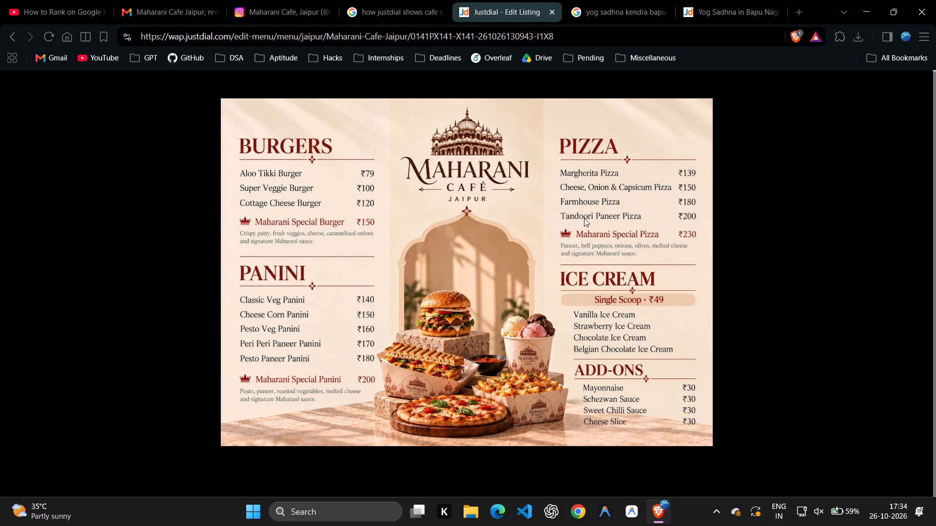
key(Left)
click(915, 81)
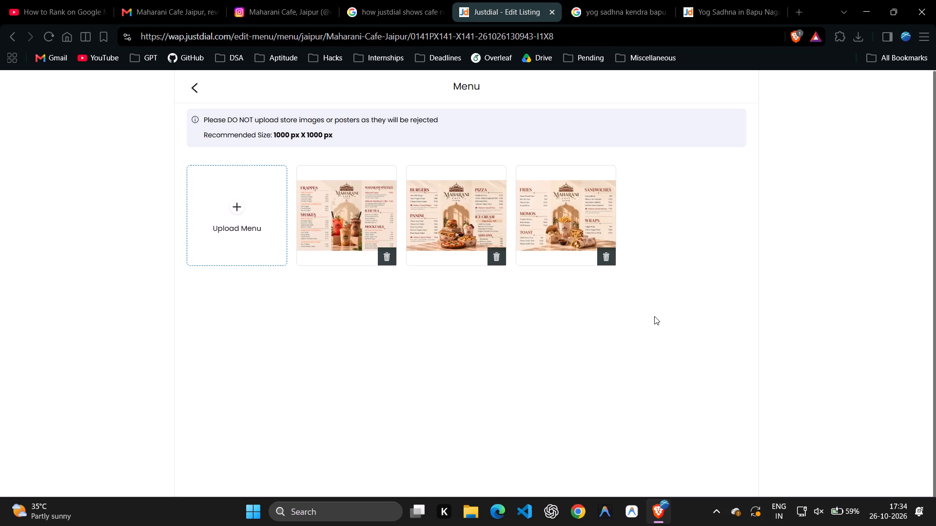
Return to the Business Profile and check its Menu section for the uploaded images.
scroll(654, 316, down, 2)
scroll(654, 316, up, 2)
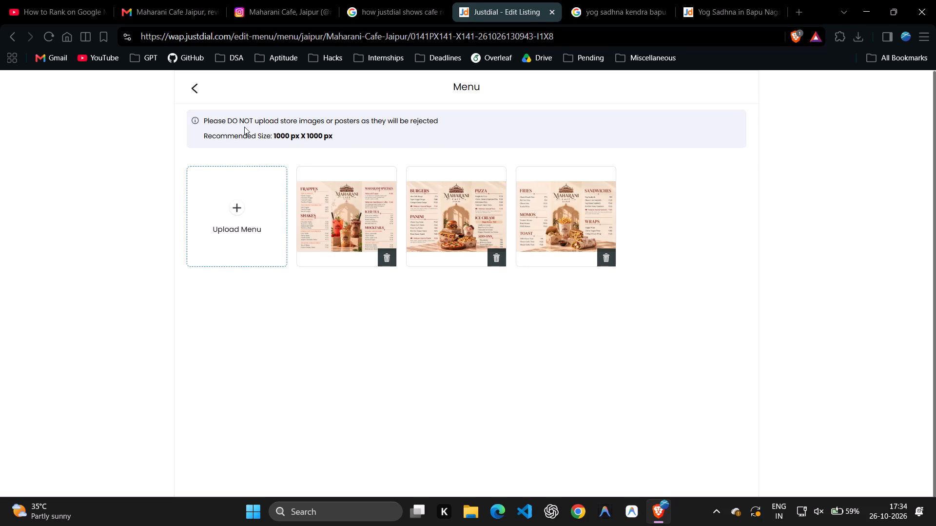
click(190, 84)
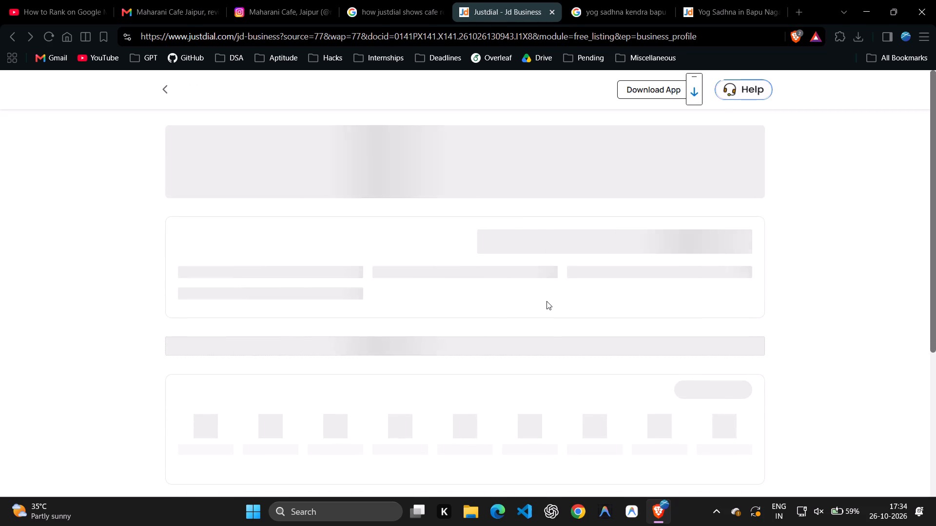
scroll(709, 352, down, 1)
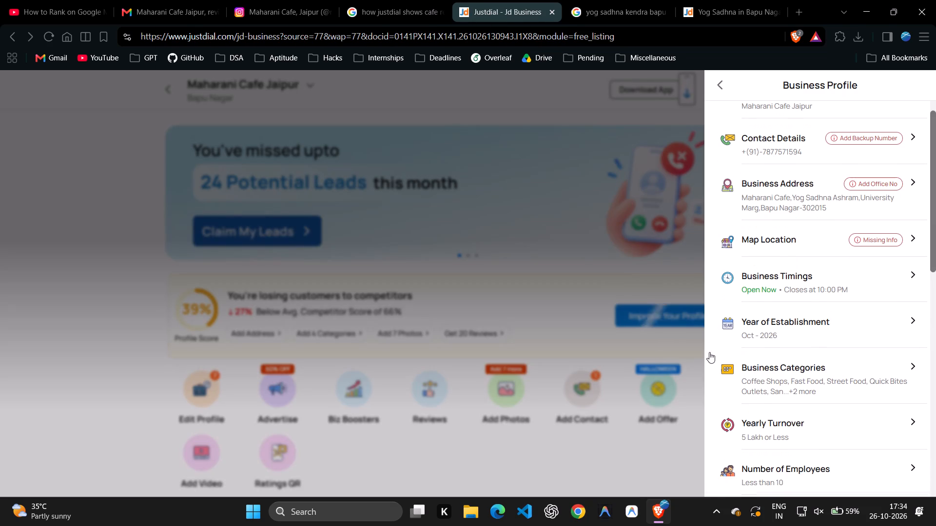
scroll(709, 352, down, 3)
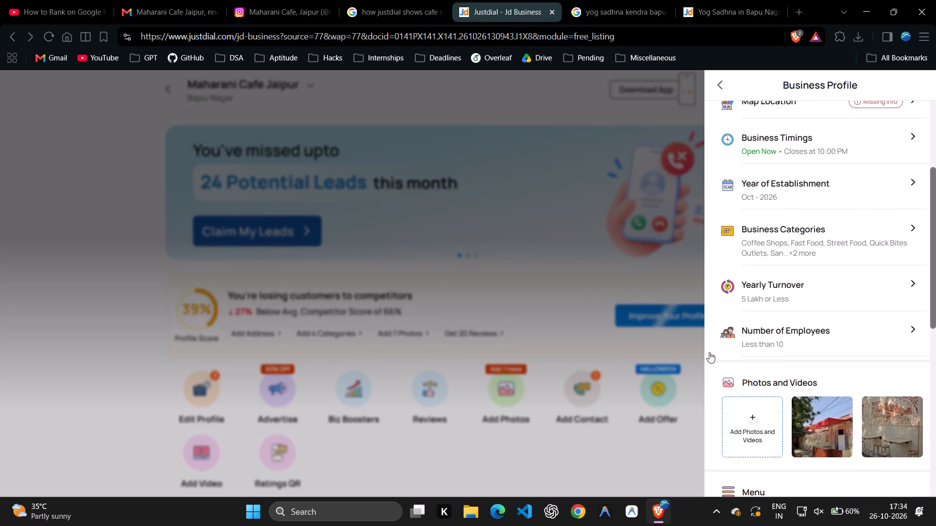
scroll(709, 352, down, 3)
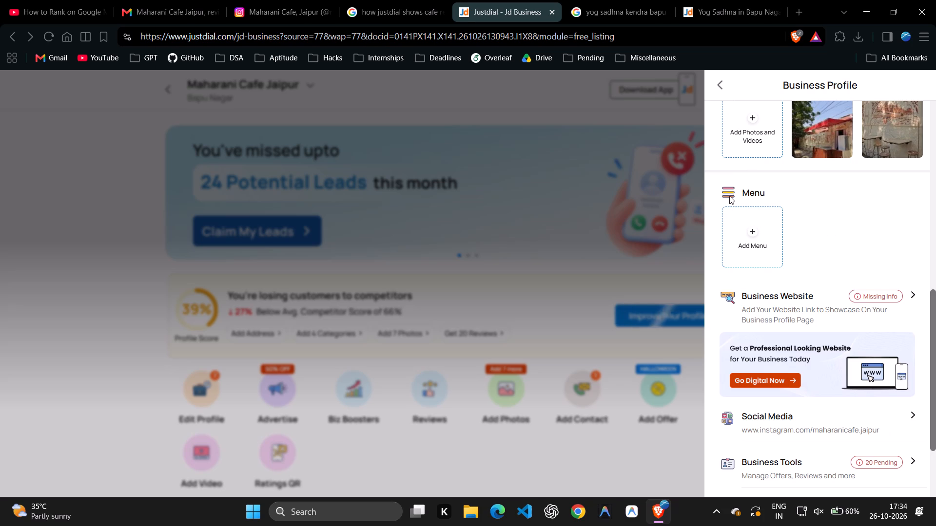
click(728, 190)
scroll(824, 390, down, 3)
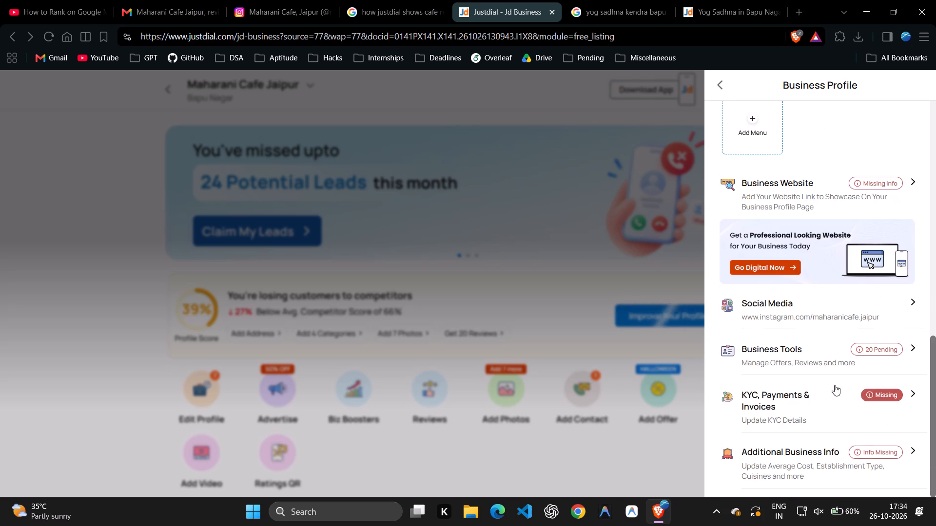
View the customer reviews and ratings request page in Business Tools and return to the Business Profile.
click(871, 355)
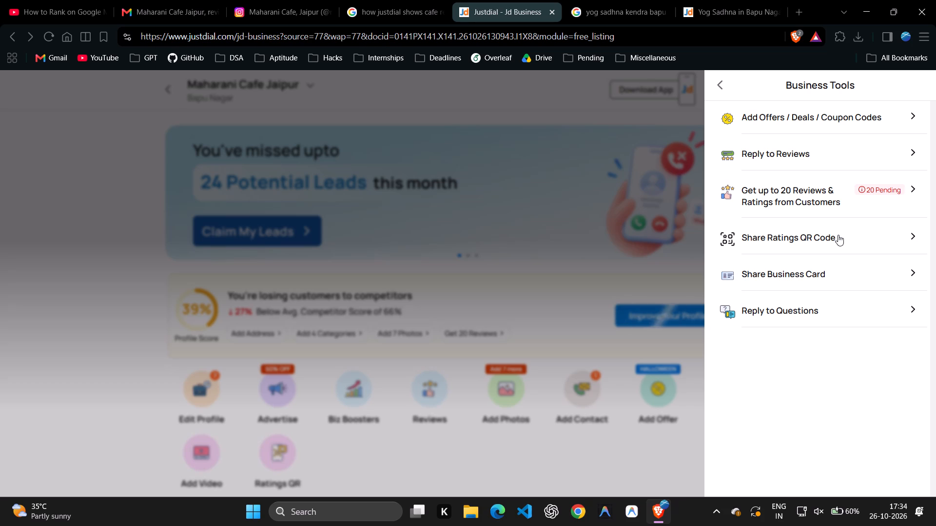
click(824, 193)
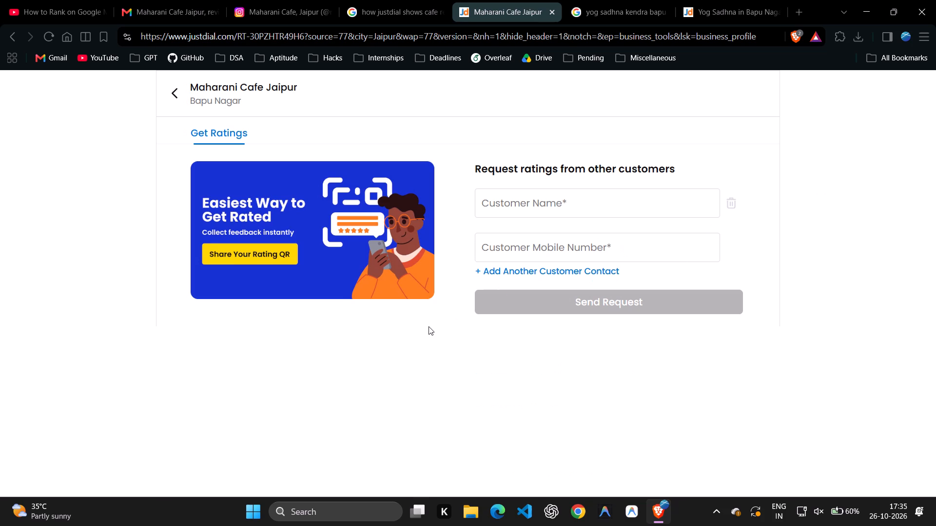
scroll(429, 326, up, 1)
click(176, 94)
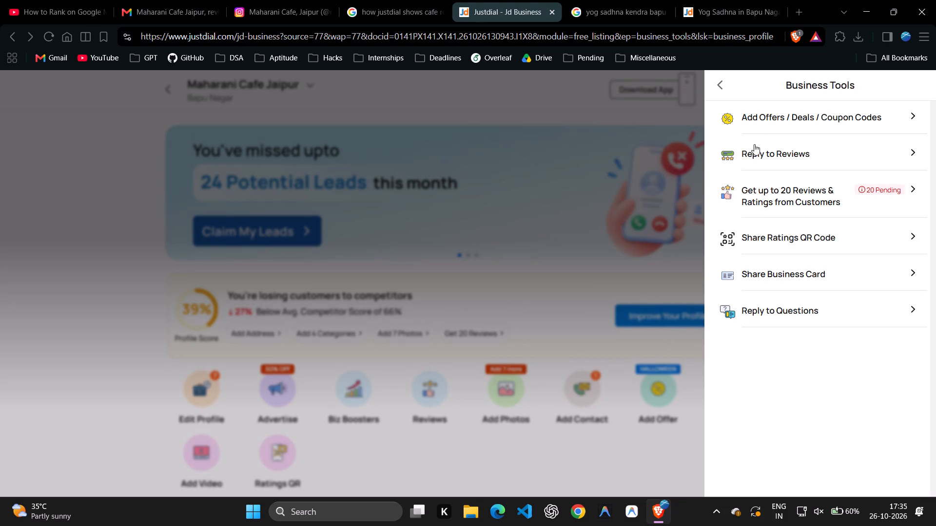
click(717, 83)
Reopen the yearly turnover setting and examine the available turnover ranges.
scroll(801, 350, down, 3)
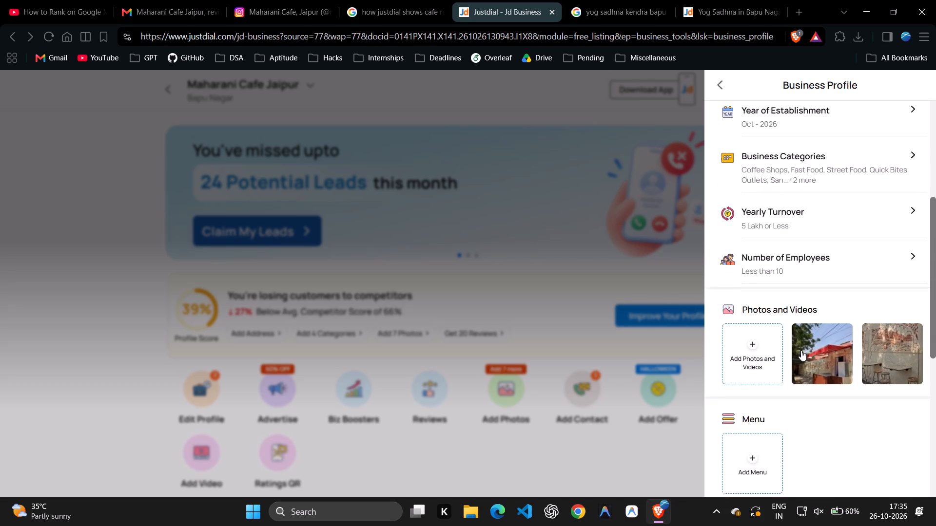
scroll(801, 350, down, 5)
scroll(801, 350, up, 2)
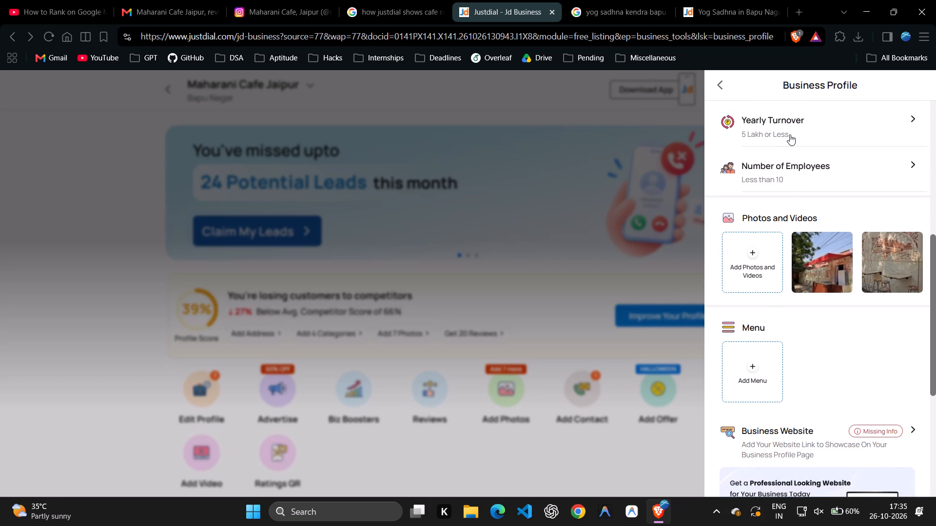
click(790, 134)
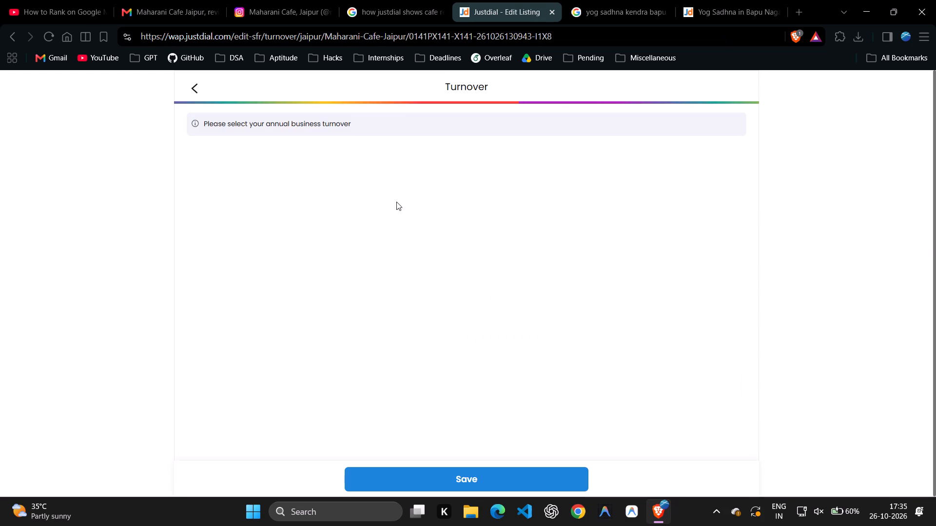
scroll(350, 340, down, 9)
scroll(350, 340, up, 6)
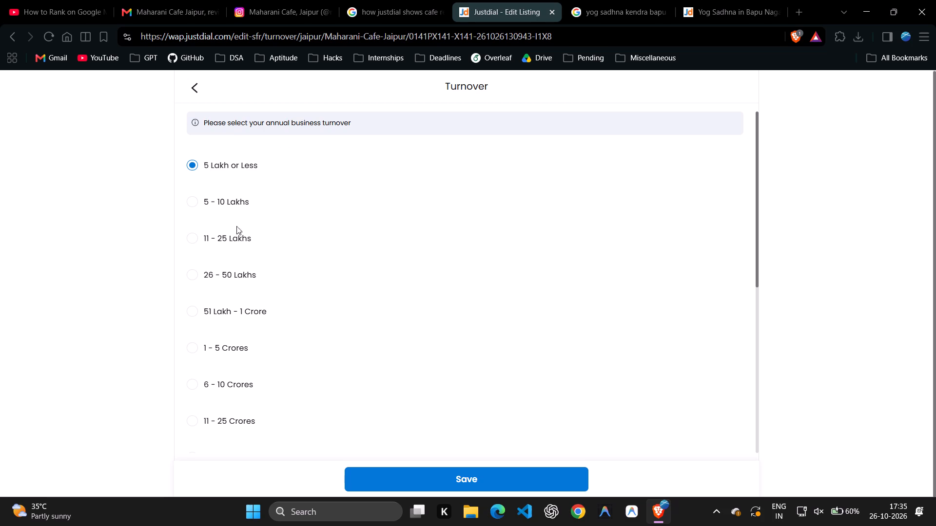
scroll(239, 290, down, 6)
click(220, 421)
scroll(220, 421, up, 6)
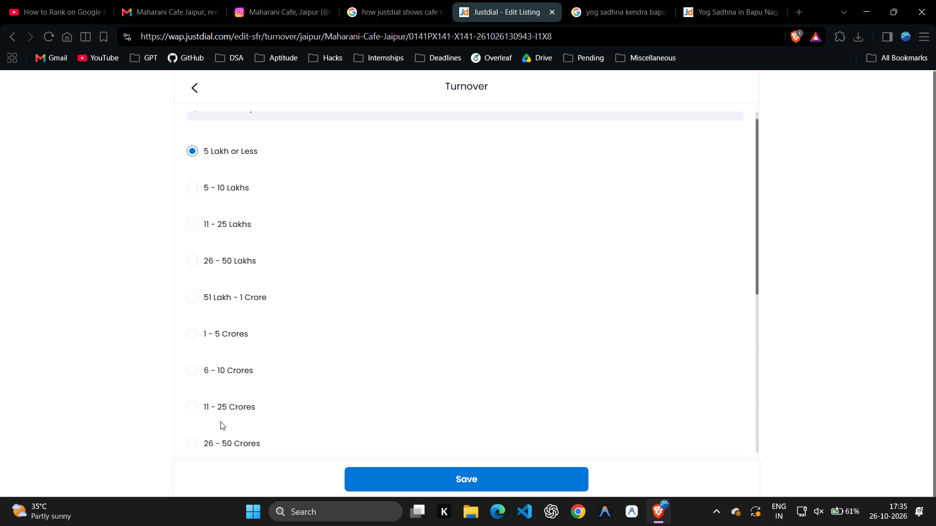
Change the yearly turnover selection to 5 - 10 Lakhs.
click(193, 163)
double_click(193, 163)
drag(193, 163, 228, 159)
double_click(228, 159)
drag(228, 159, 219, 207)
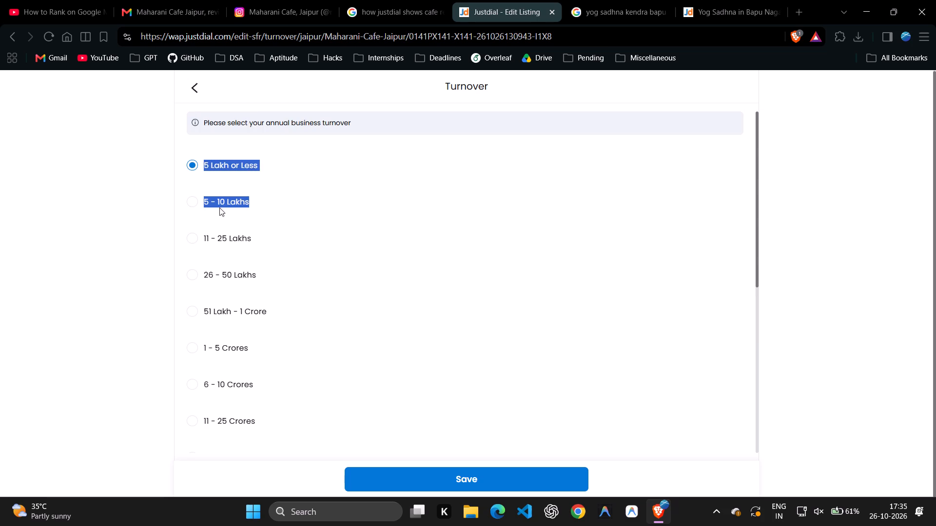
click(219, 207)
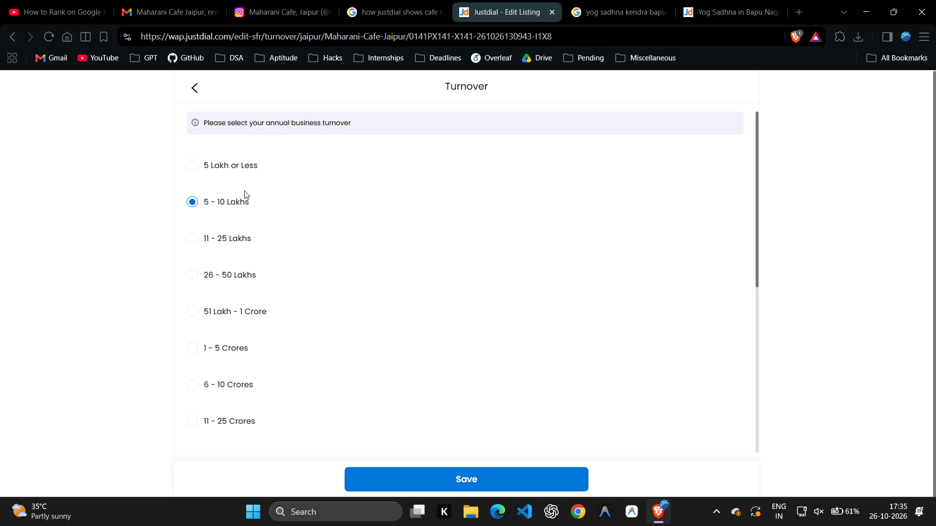
Set the yearly turnover to 5 Lakh or Less, save it and return to the Business Profile.
click(245, 164)
click(404, 480)
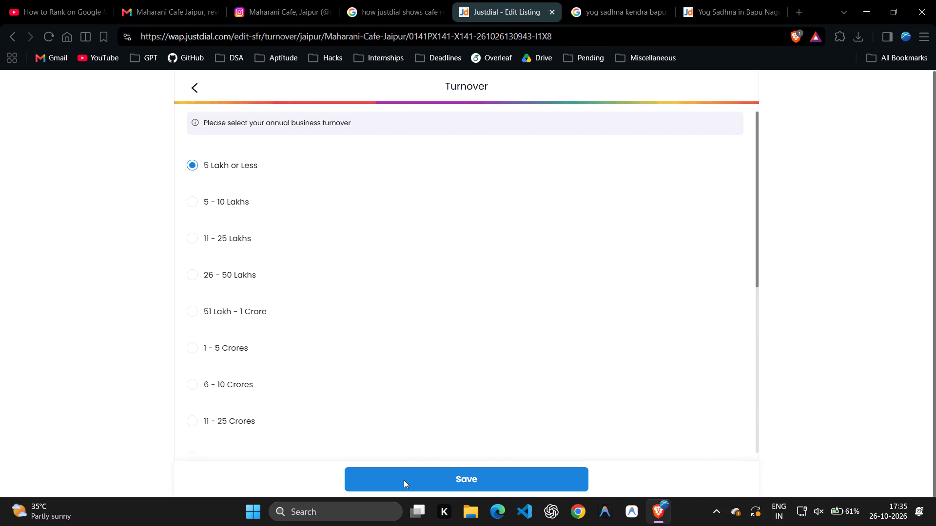
click(195, 90)
click(432, 308)
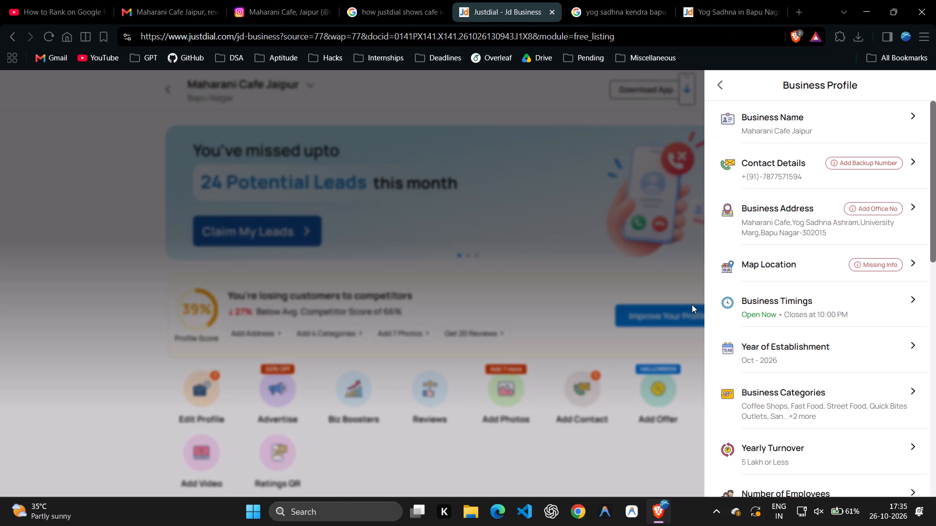
Open the Establishment Type options from the Additional Business Info section of the profile.
scroll(820, 364, down, 7)
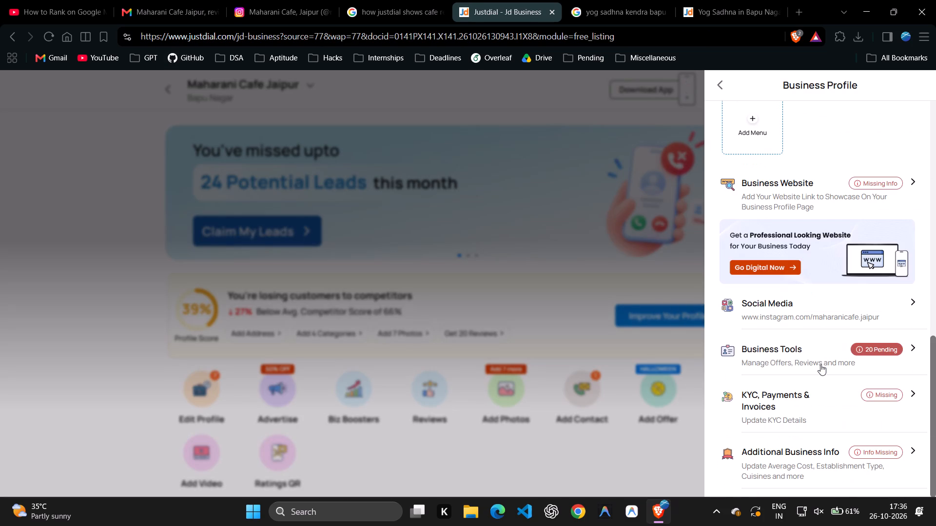
scroll(820, 364, down, 1)
click(797, 446)
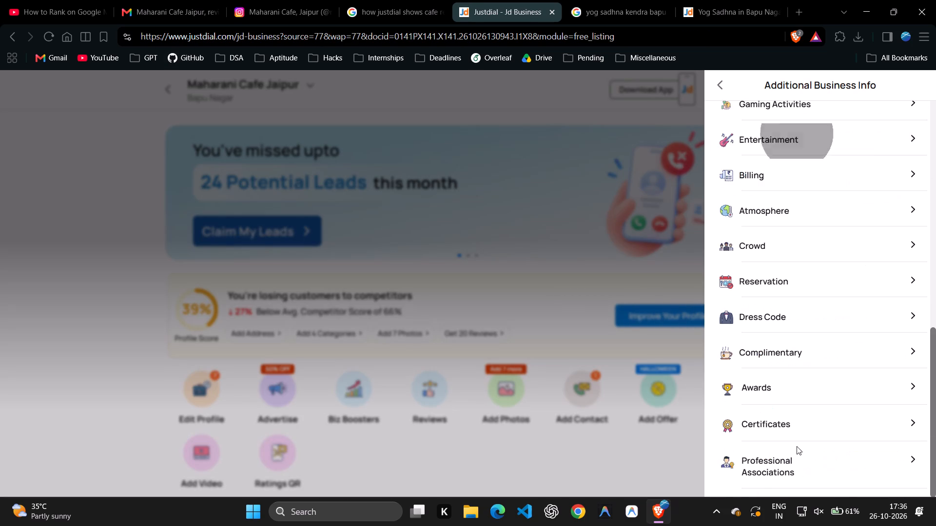
scroll(771, 161, up, 8)
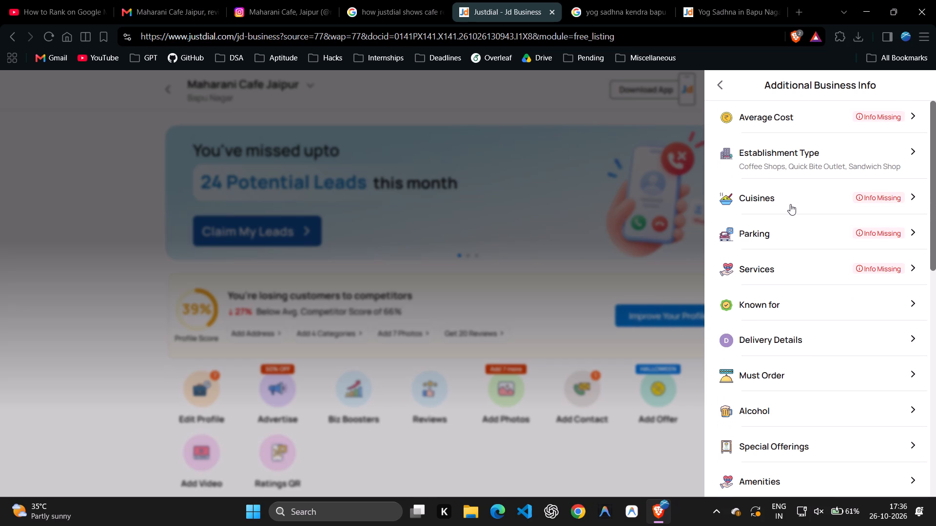
click(814, 155)
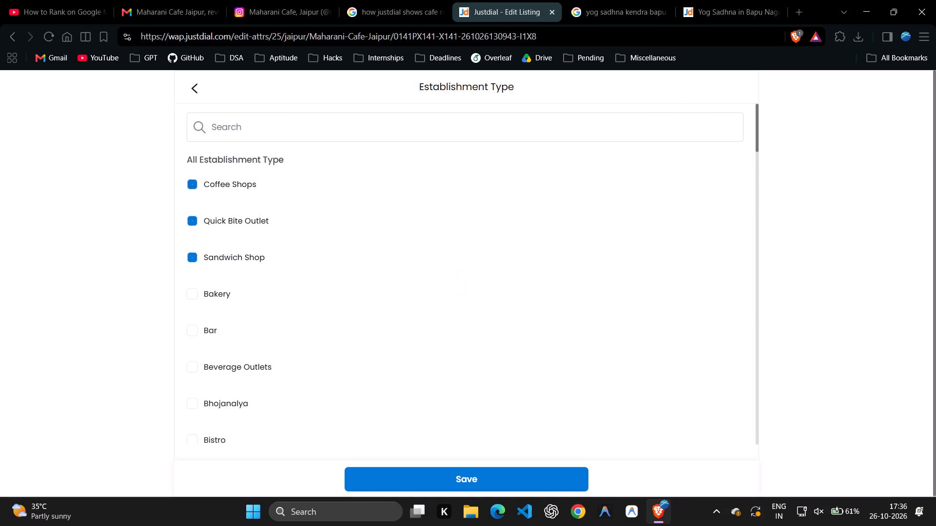
Add Beverage Outlets, Cafe and Casual Dining to the selected establishment types.
scroll(248, 283, down, 1)
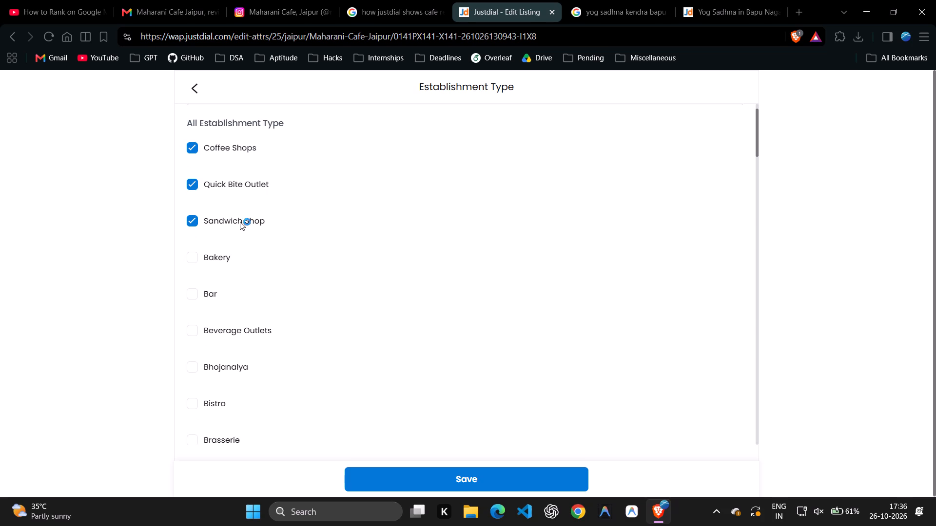
scroll(240, 222, up, 1)
scroll(240, 280, down, 2)
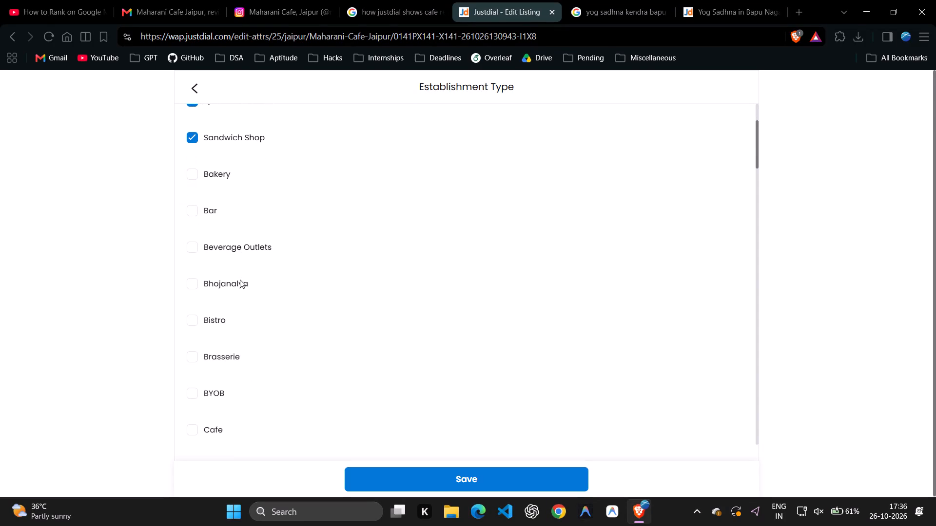
click(234, 249)
scroll(234, 249, down, 1)
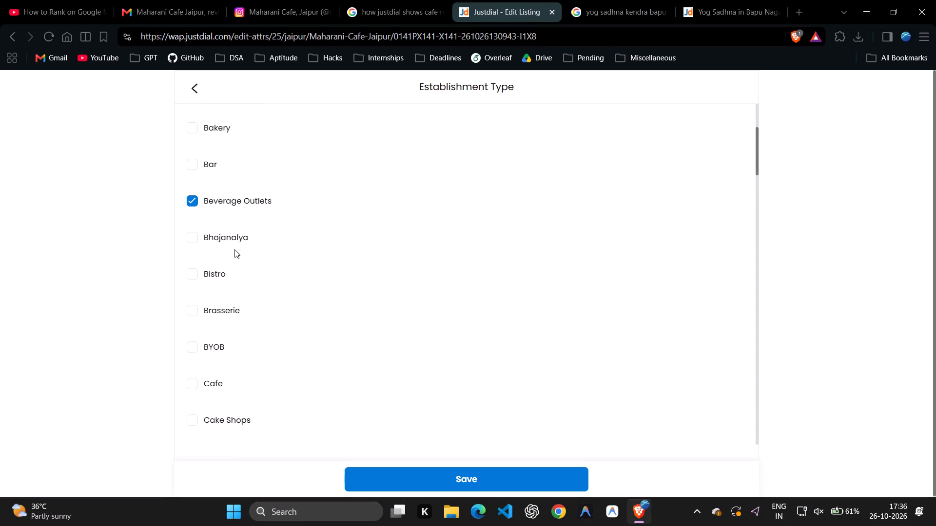
scroll(234, 249, down, 2)
click(212, 308)
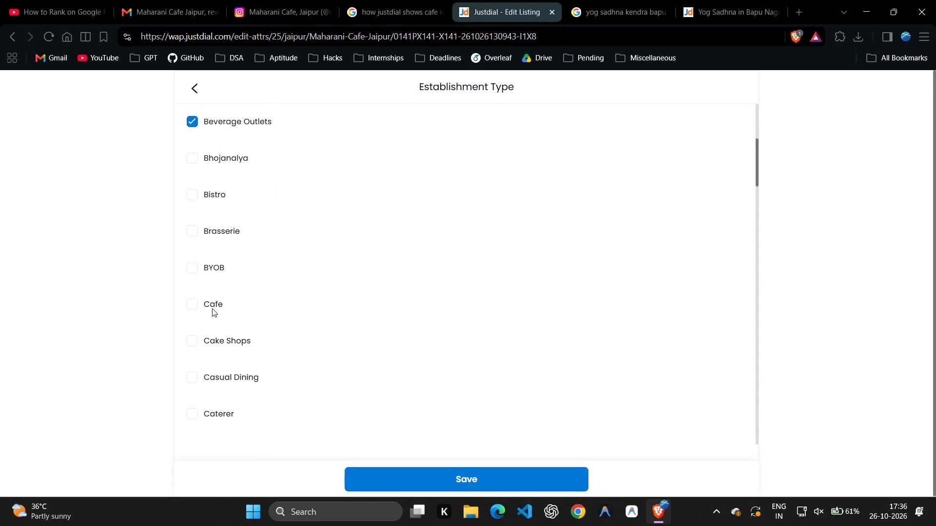
scroll(221, 375, down, 1)
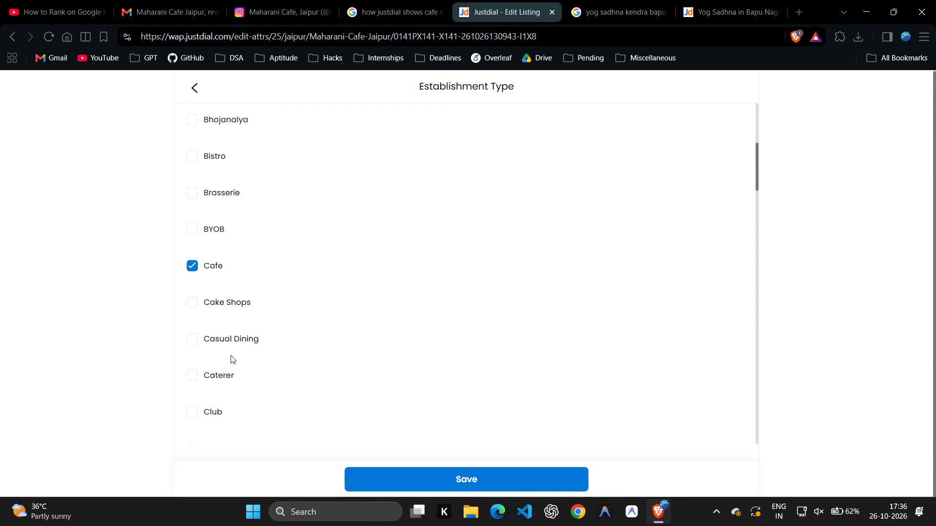
click(238, 335)
Add Coffee Shop Lounges, Dine-in, Fine Dining, Food Court and Food Stall to the establishment types.
scroll(238, 335, down, 1)
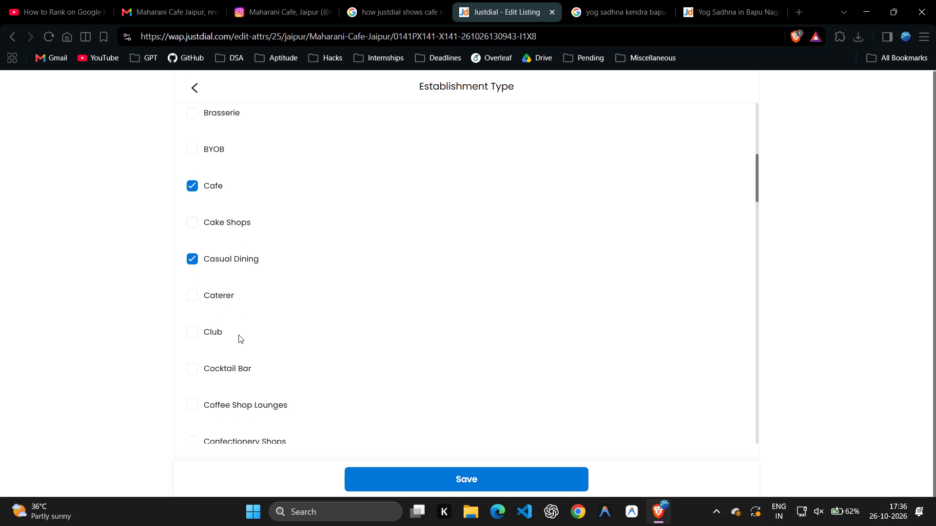
scroll(238, 335, down, 1)
scroll(237, 376, down, 1)
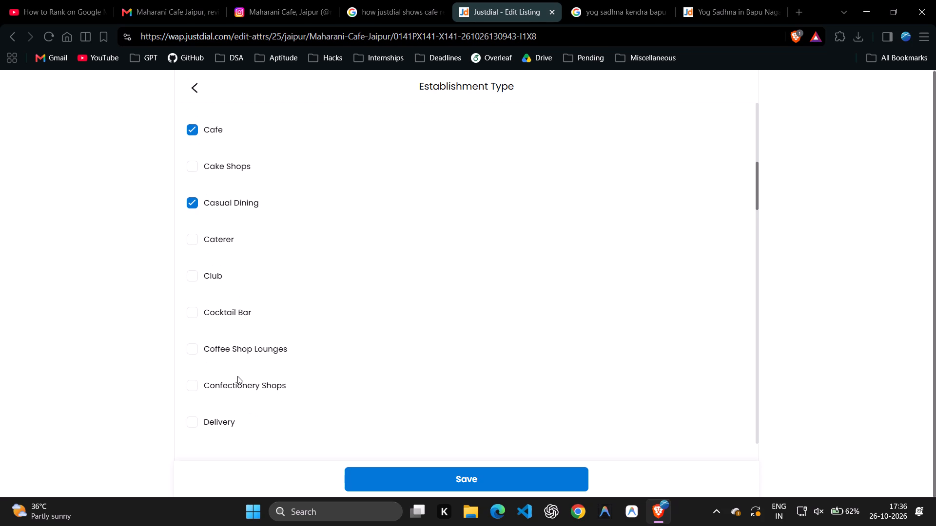
click(239, 354)
scroll(239, 354, down, 2)
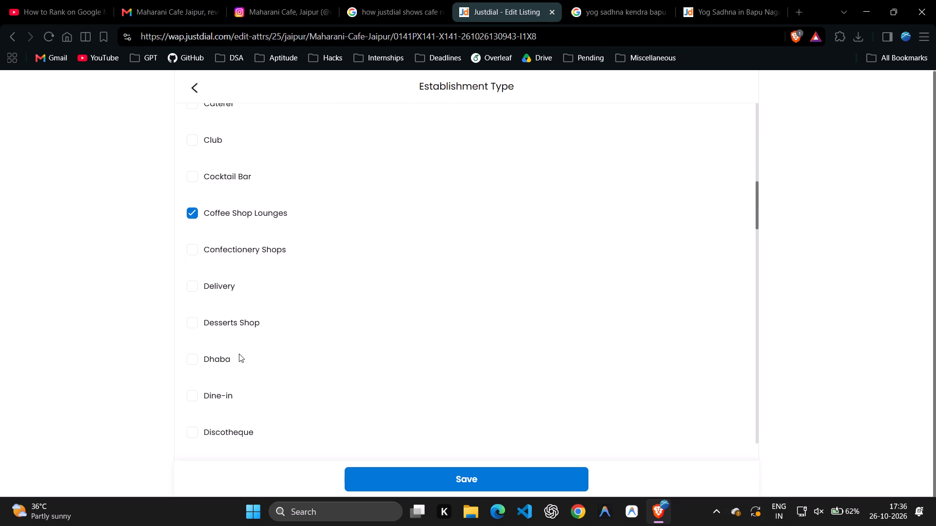
click(231, 398)
scroll(231, 398, down, 1)
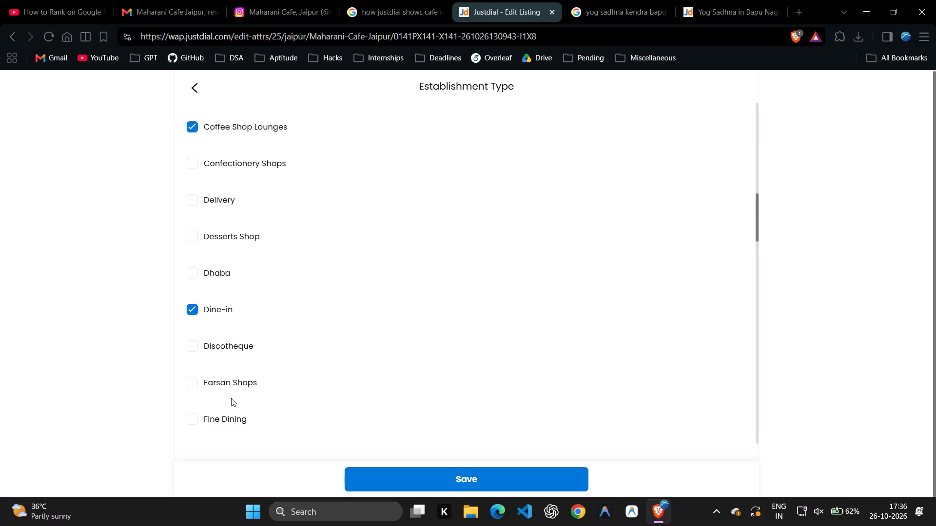
scroll(231, 398, down, 2)
click(235, 365)
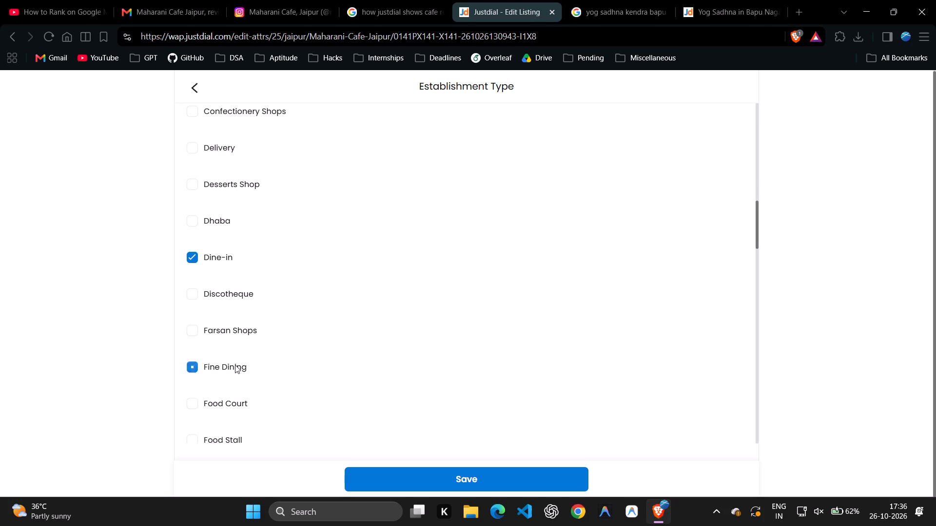
click(226, 410)
scroll(226, 410, down, 1)
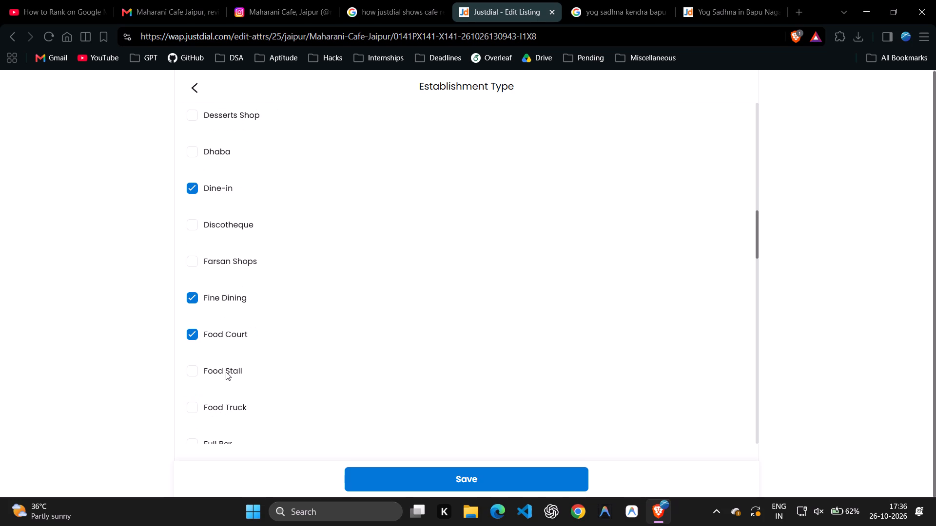
click(226, 372)
Add In-house Brewery to the selected establishment types.
scroll(226, 372, down, 2)
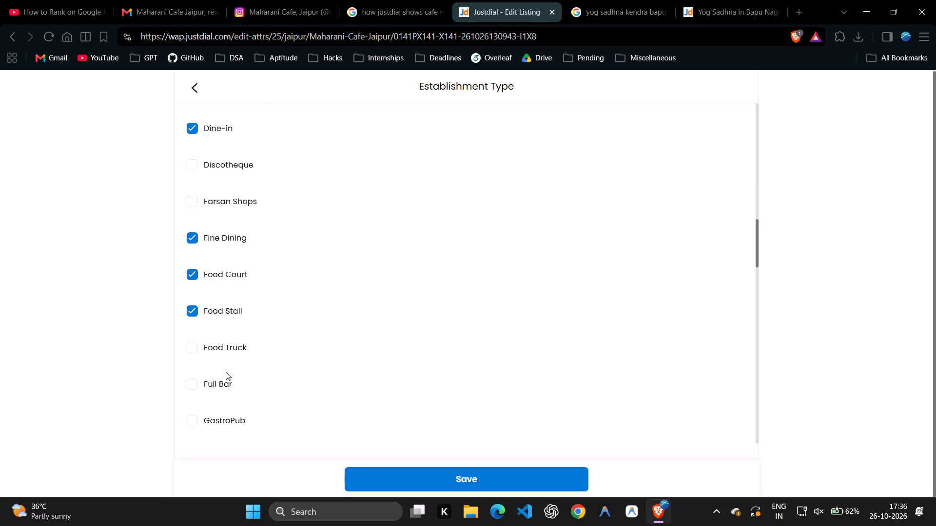
scroll(226, 372, down, 1)
scroll(225, 412, down, 1)
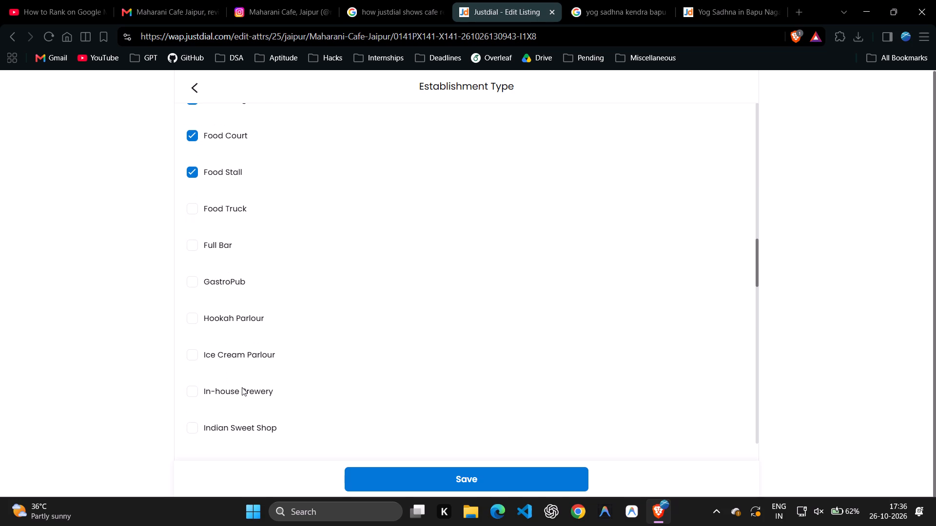
scroll(242, 387, down, 1)
click(241, 312)
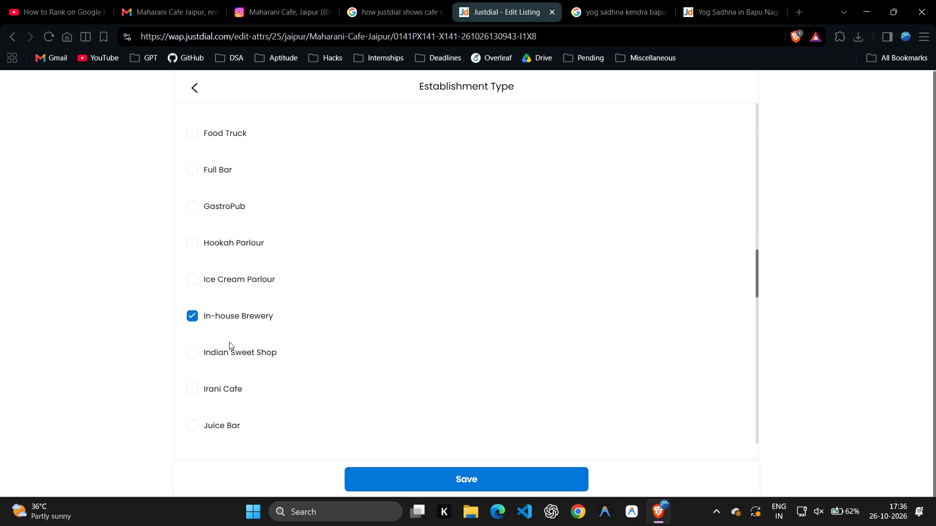
Add Luxury Dining and Momo Centres to the selected establishment types.
scroll(227, 347, down, 2)
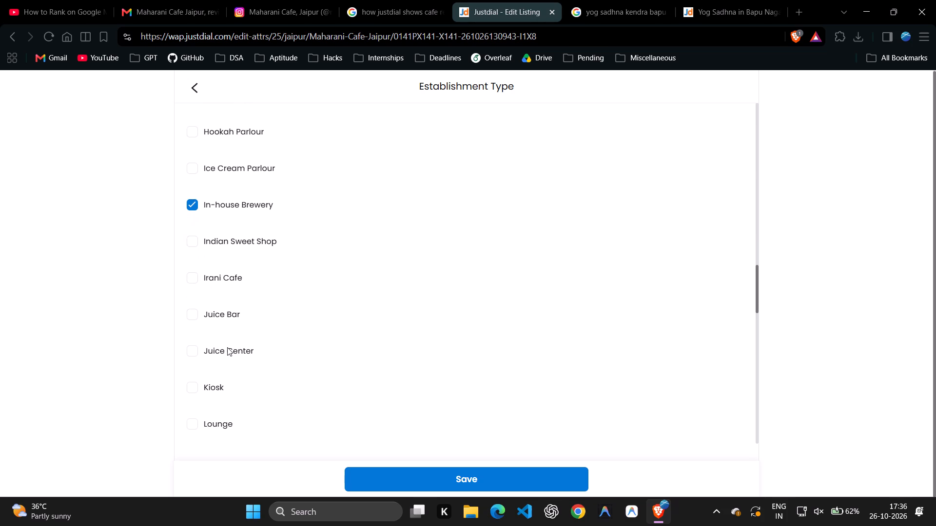
scroll(227, 347, down, 3)
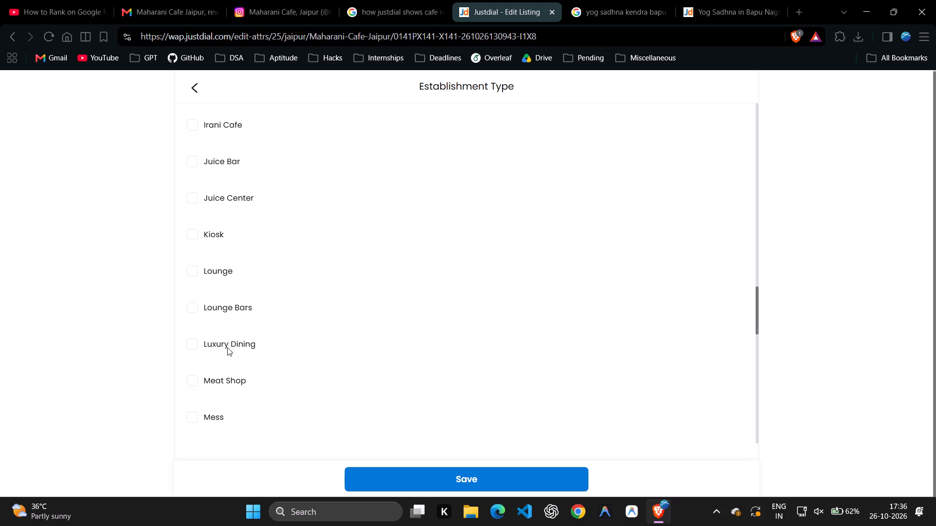
scroll(227, 347, down, 1)
click(230, 310)
click(230, 310)
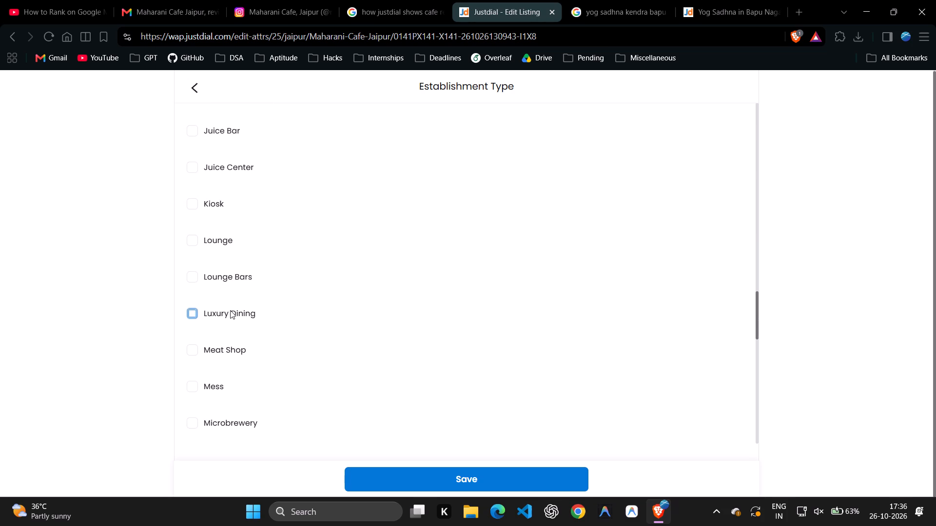
click(230, 310)
scroll(230, 310, down, 2)
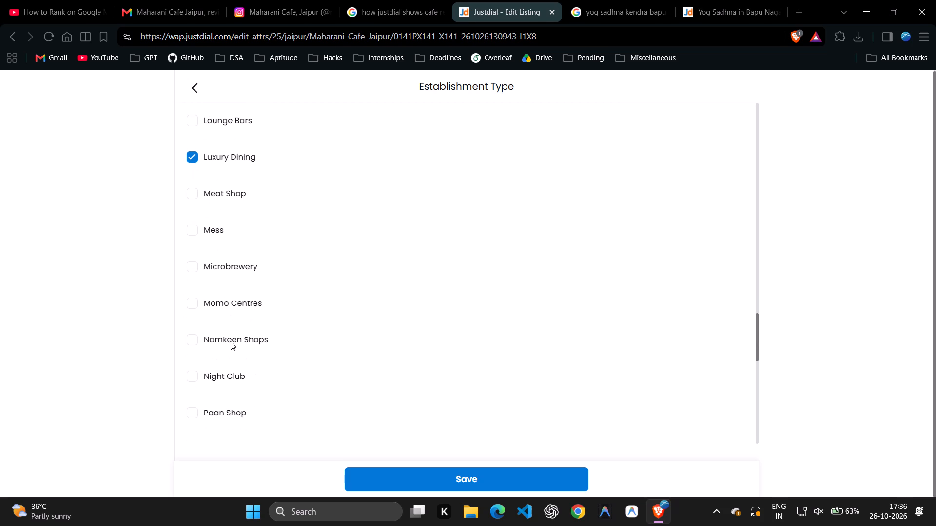
click(234, 300)
Add Pizza Outlets, Snack Bar and Take away to the selected establishment types.
scroll(234, 300, down, 3)
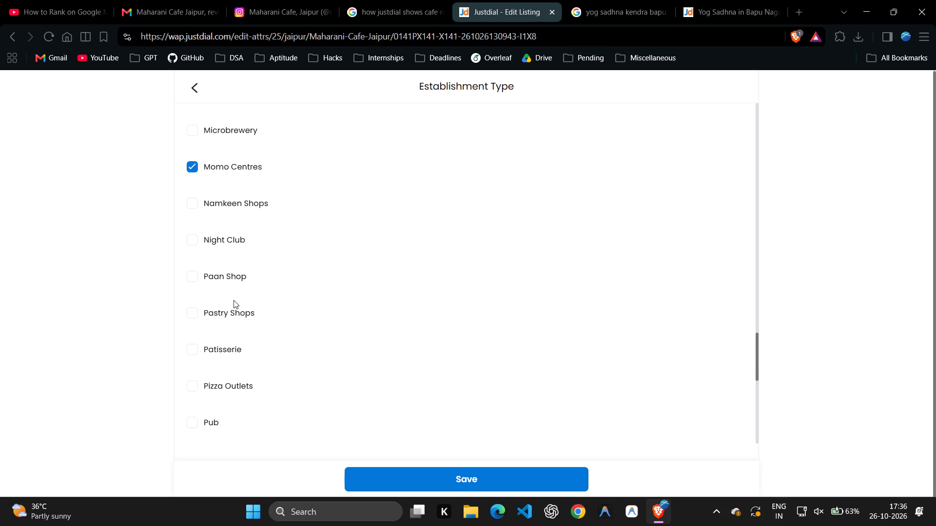
scroll(232, 317, down, 1)
click(229, 323)
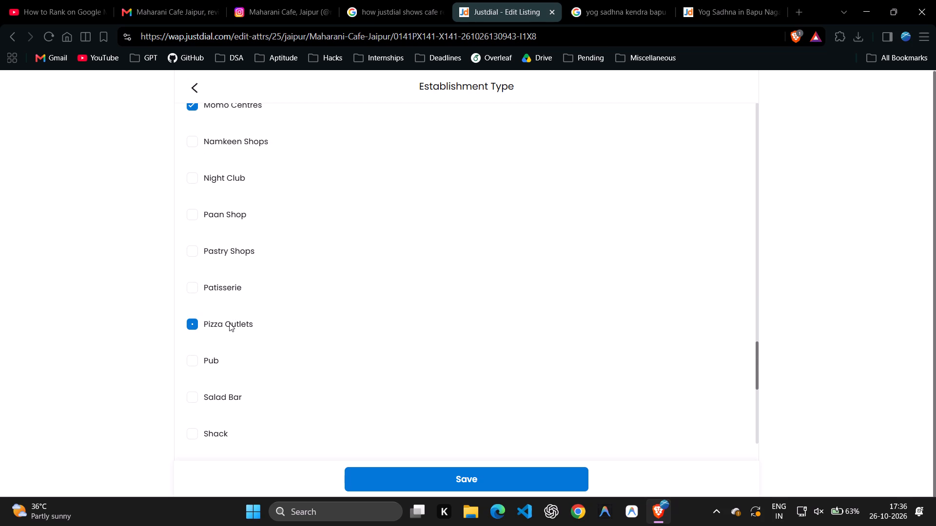
scroll(229, 323, down, 3)
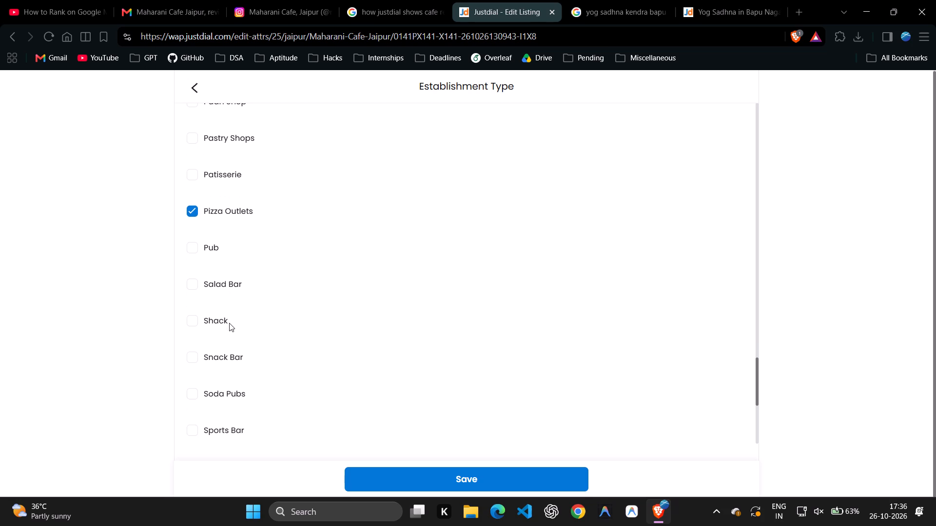
click(220, 356)
scroll(220, 356, down, 2)
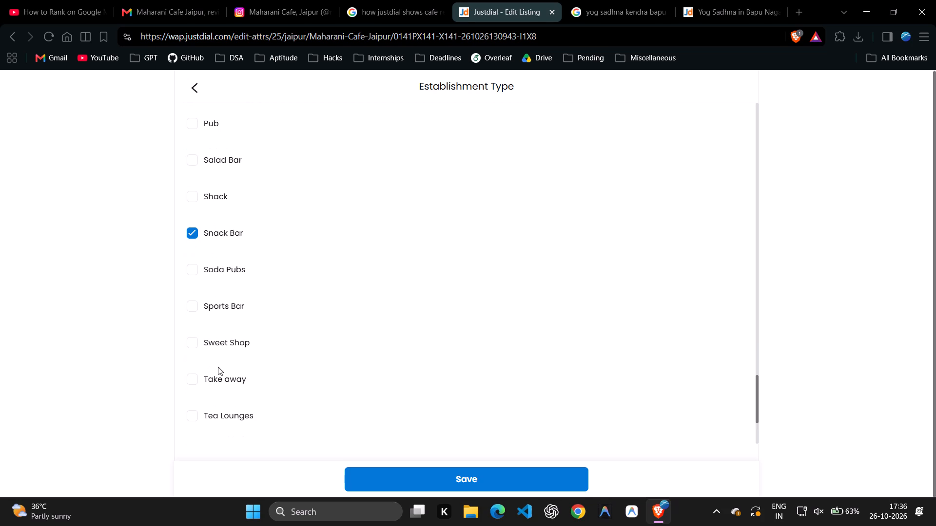
scroll(218, 367, down, 1)
click(218, 367)
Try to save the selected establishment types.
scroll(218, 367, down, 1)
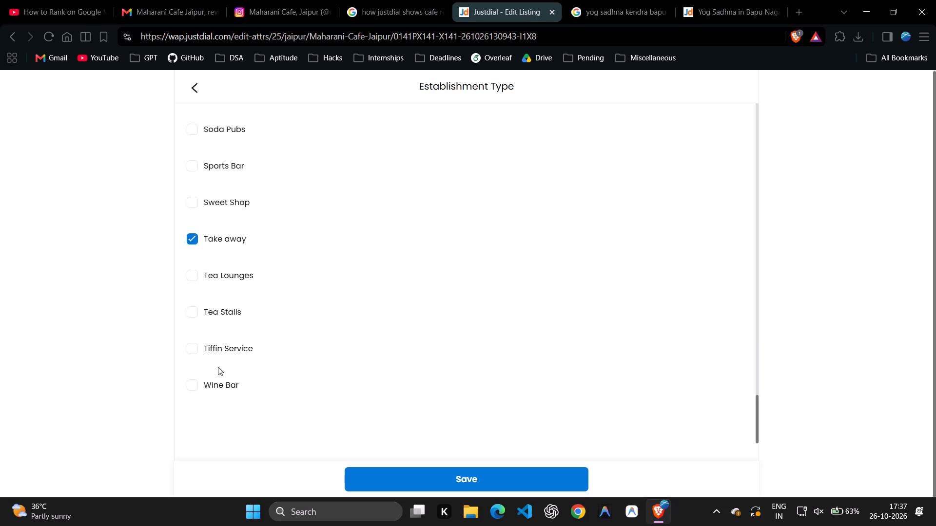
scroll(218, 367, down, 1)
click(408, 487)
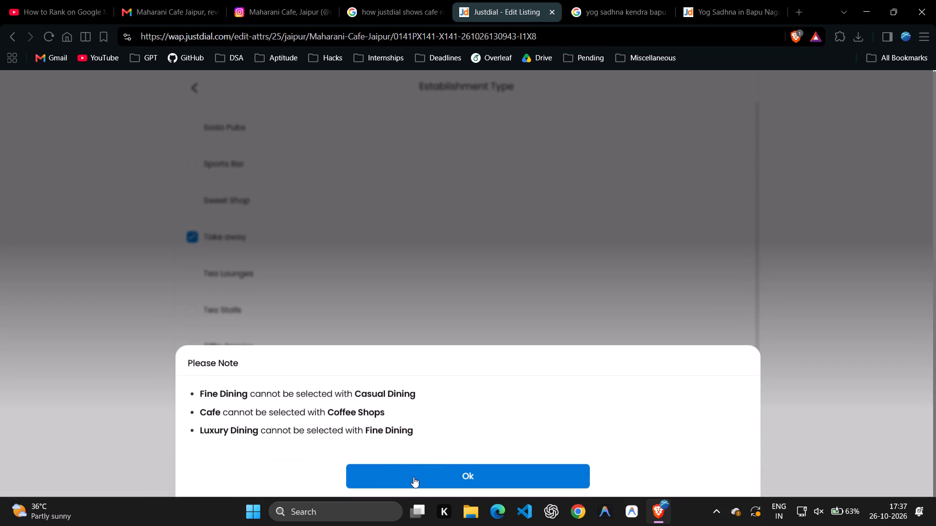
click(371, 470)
Remove Luxury Dining from the selected establishment types.
scroll(222, 269, up, 4)
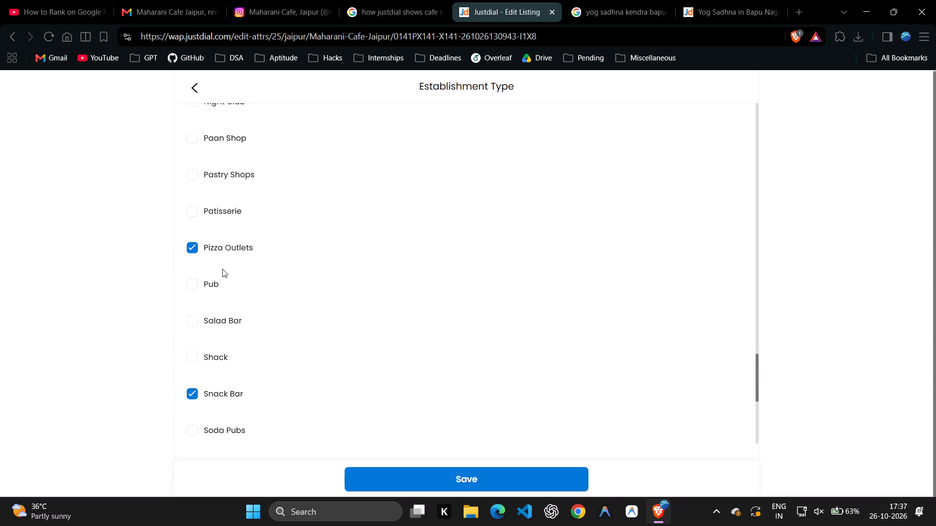
scroll(222, 269, up, 3)
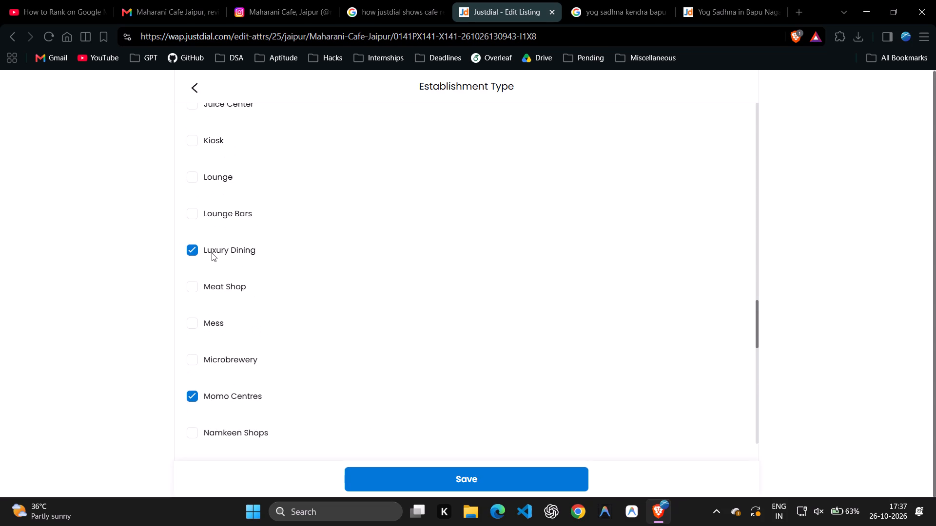
click(212, 253)
Remove Cafe from the selected establishment types and try to save the selection.
scroll(212, 253, up, 5)
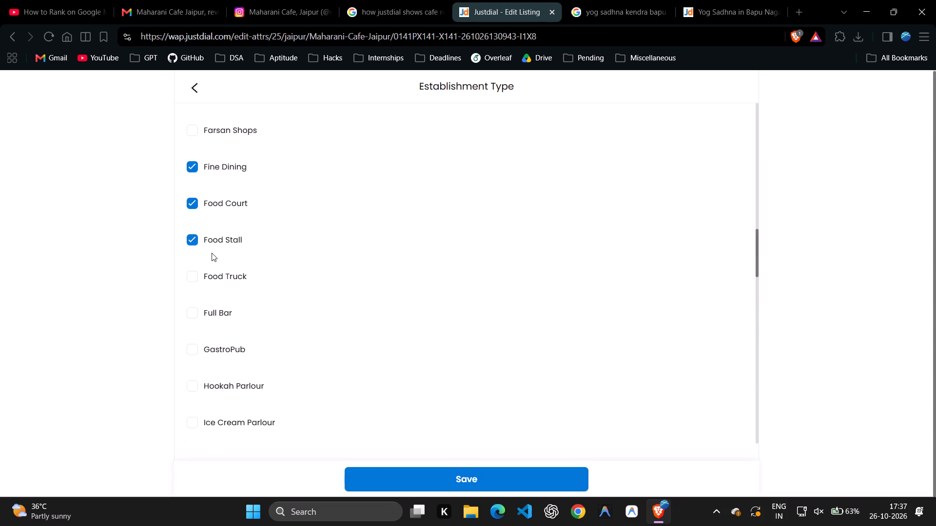
scroll(212, 253, up, 2)
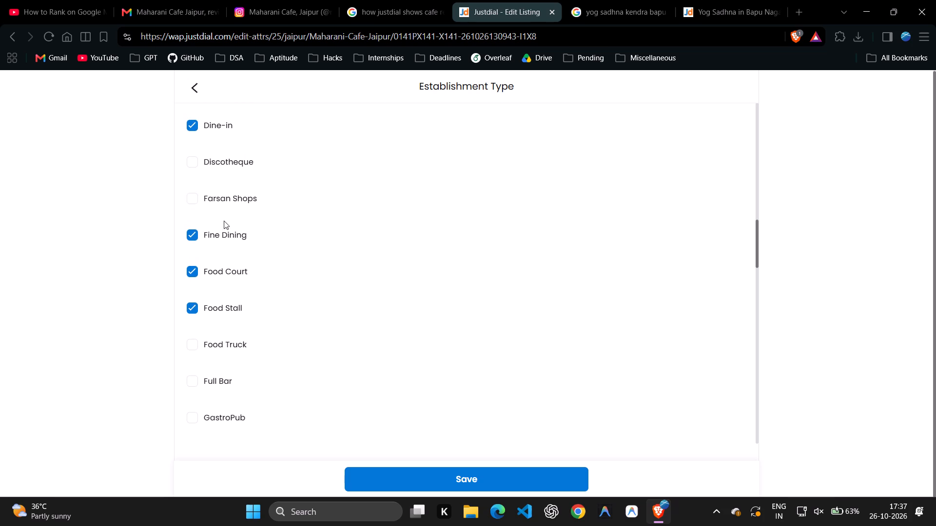
scroll(224, 221, up, 3)
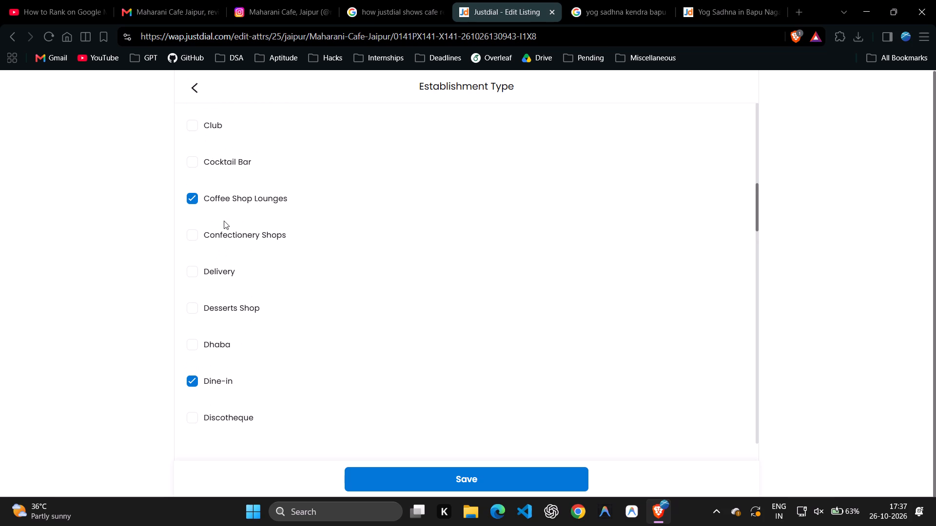
scroll(224, 221, up, 1)
scroll(224, 221, down, 1)
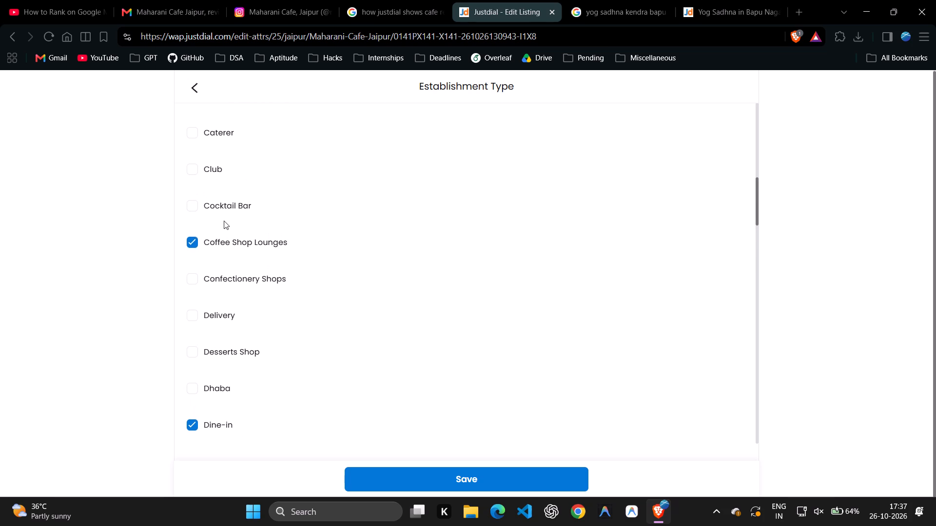
scroll(224, 221, down, 1)
scroll(274, 428, up, 3)
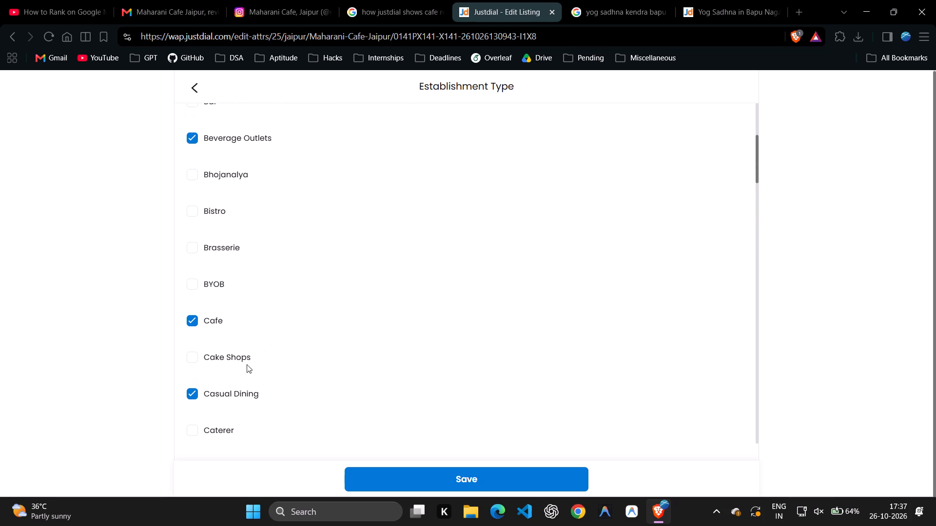
click(214, 321)
click(371, 479)
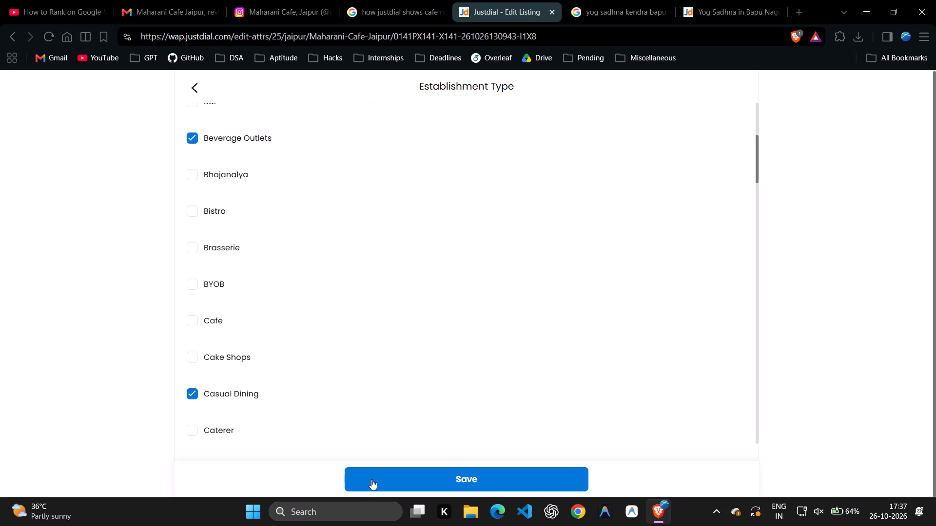
click(377, 481)
Remove Casual Dining from the selected establishment types, save the selection and leave the Establishment Type page.
scroll(293, 302, down, 1)
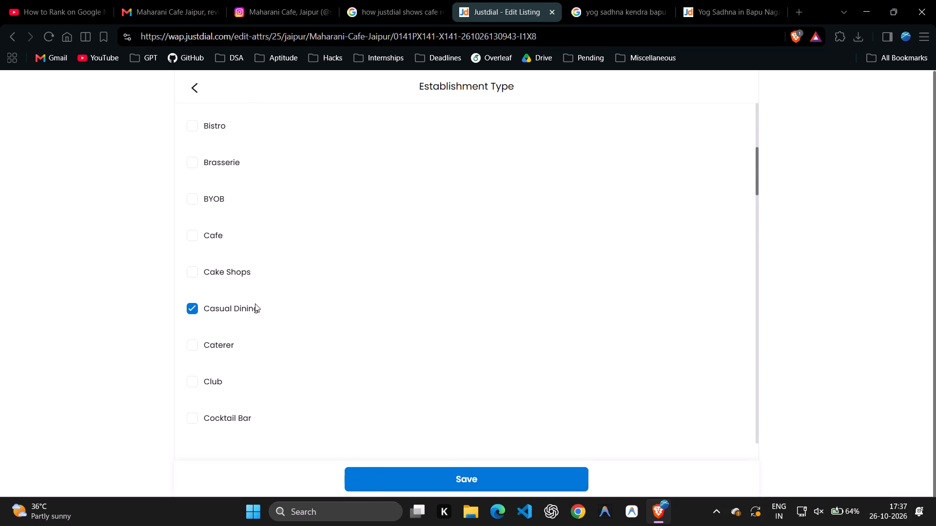
scroll(255, 303, down, 5)
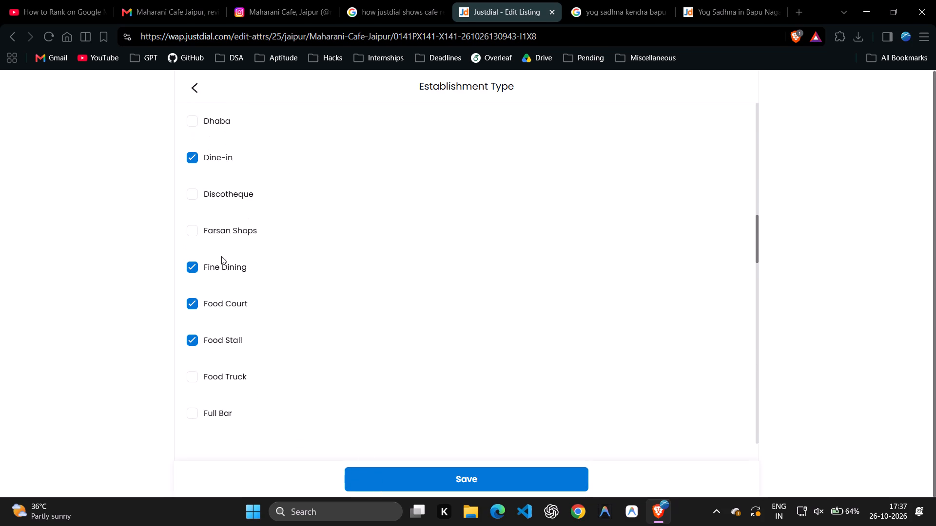
scroll(224, 263, up, 4)
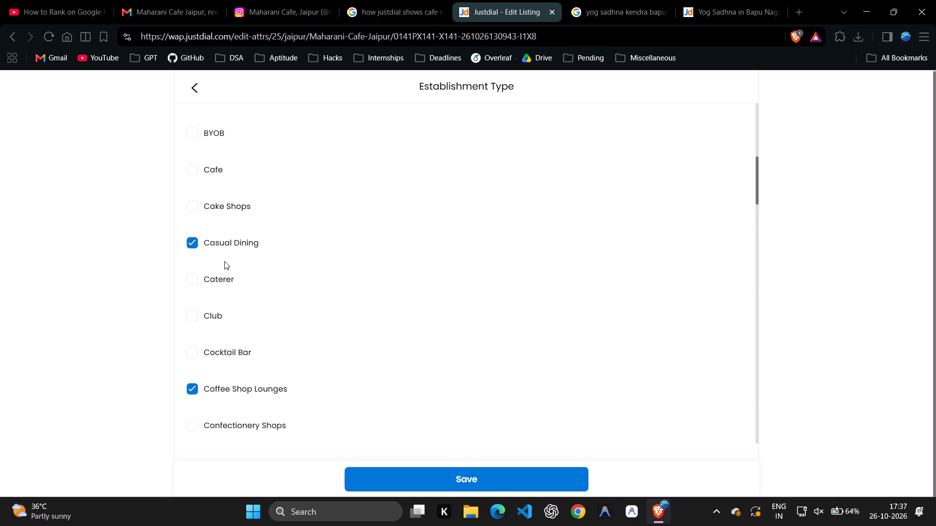
click(223, 242)
click(405, 478)
click(195, 82)
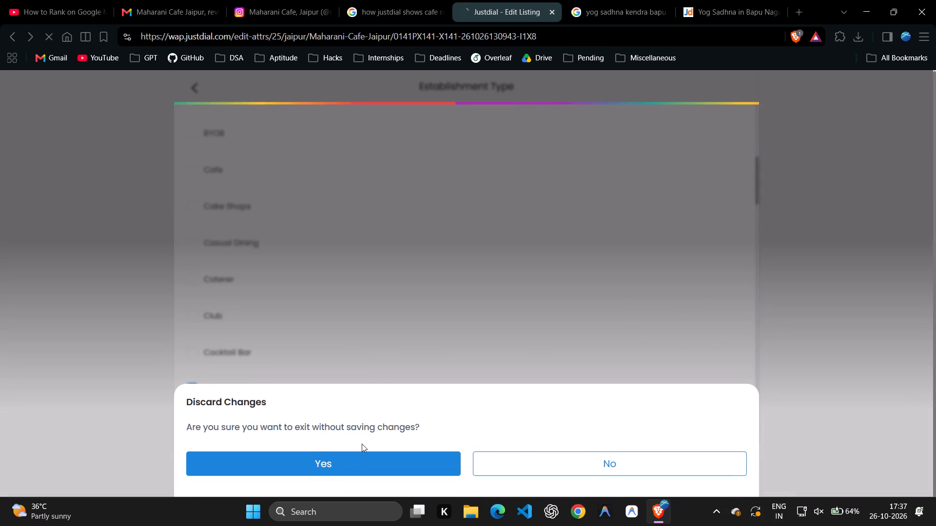
click(352, 457)
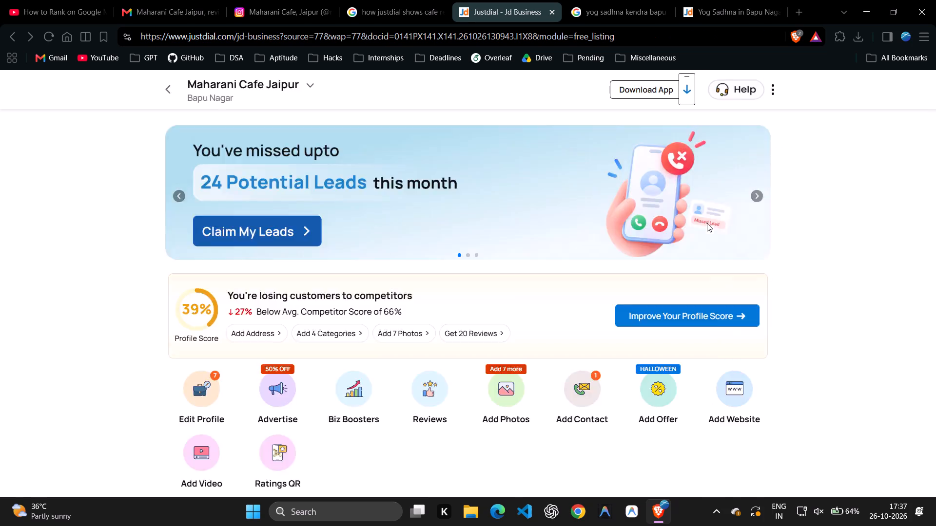
Examine the available options under Services in Additional Business Info, leaving the page without selecting any.
scroll(788, 282, down, 1)
scroll(788, 282, up, 1)
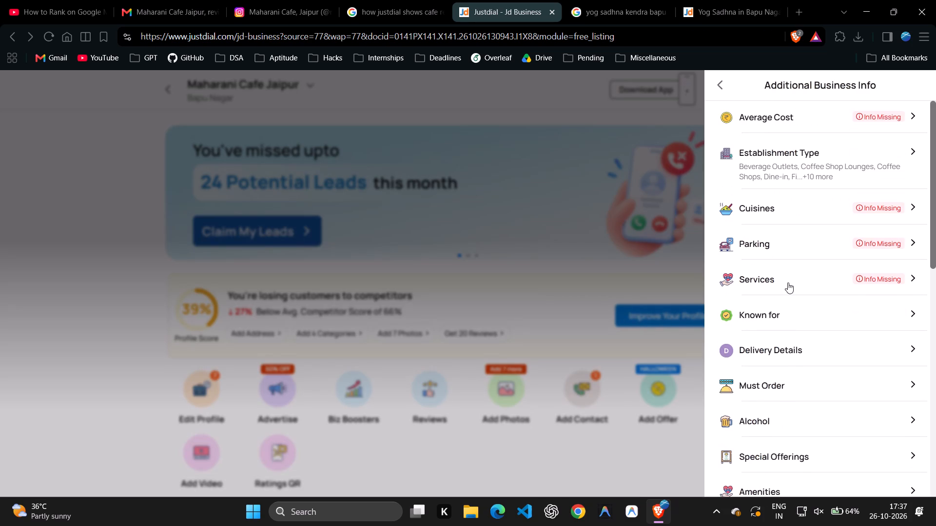
scroll(788, 282, up, 1)
click(814, 290)
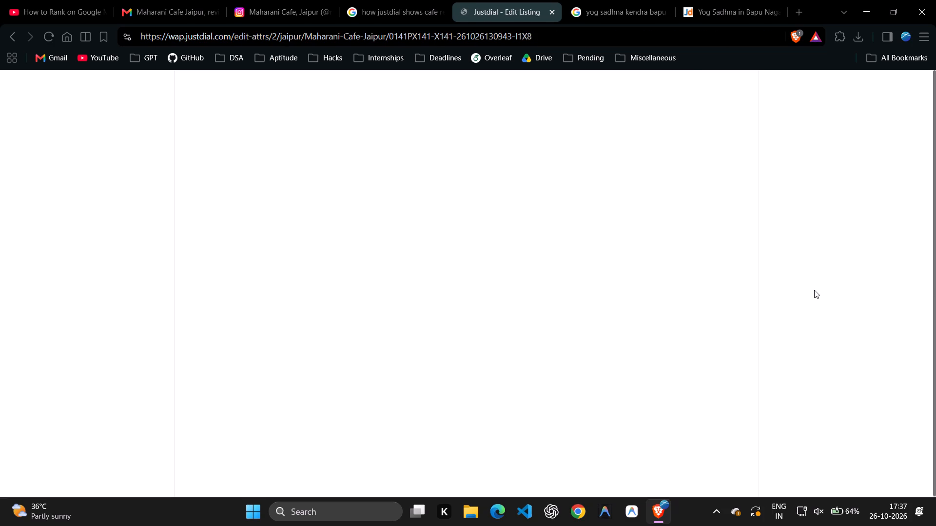
scroll(305, 294, down, 1)
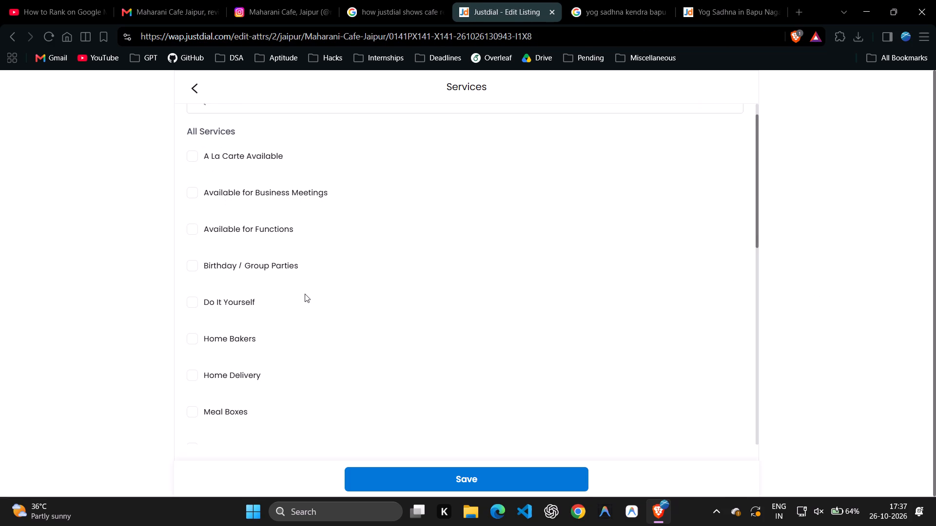
scroll(305, 294, down, 1)
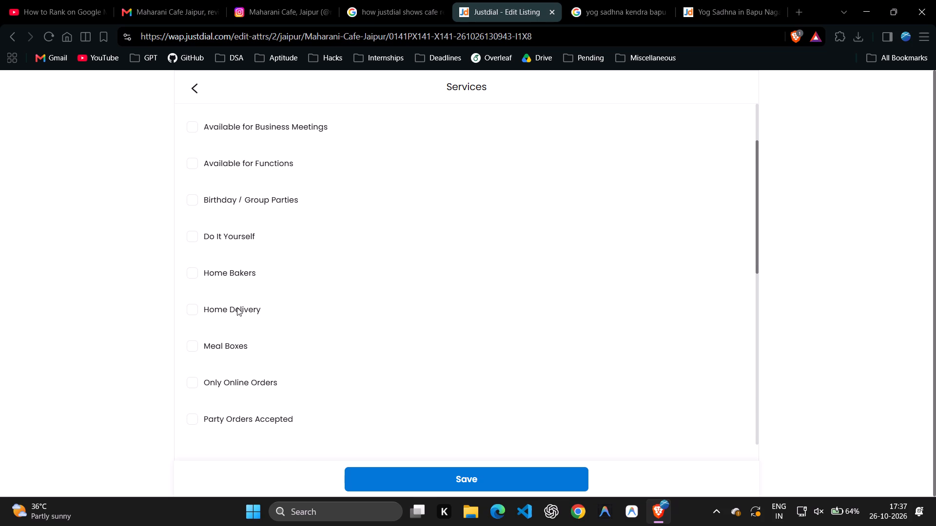
scroll(237, 307, down, 3)
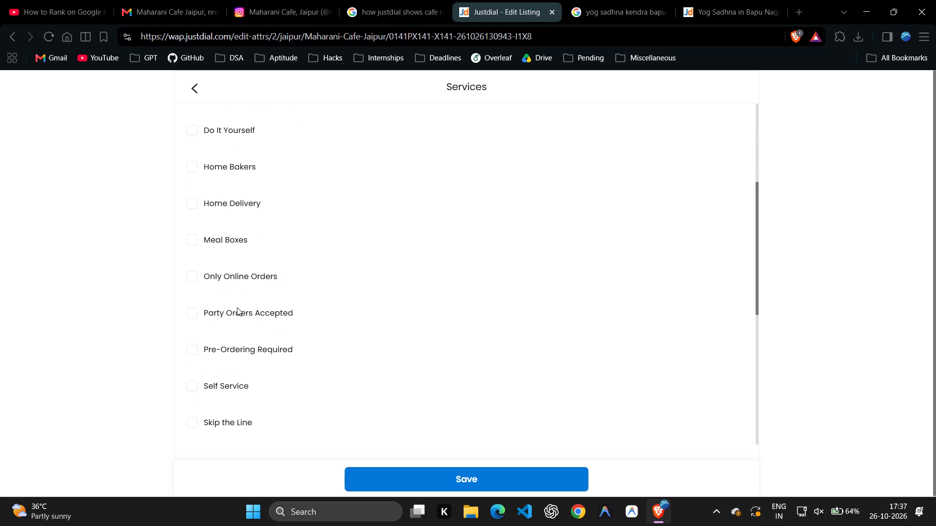
scroll(237, 307, down, 6)
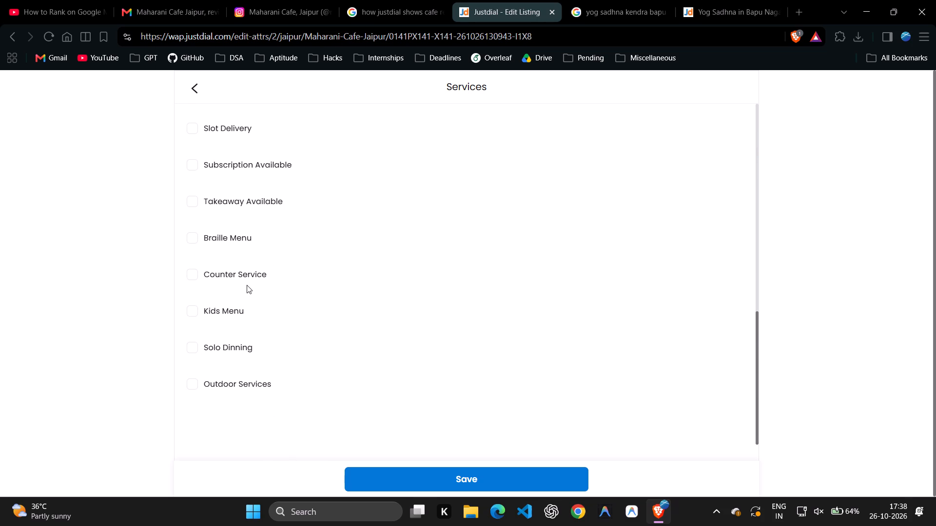
scroll(244, 276, up, 1)
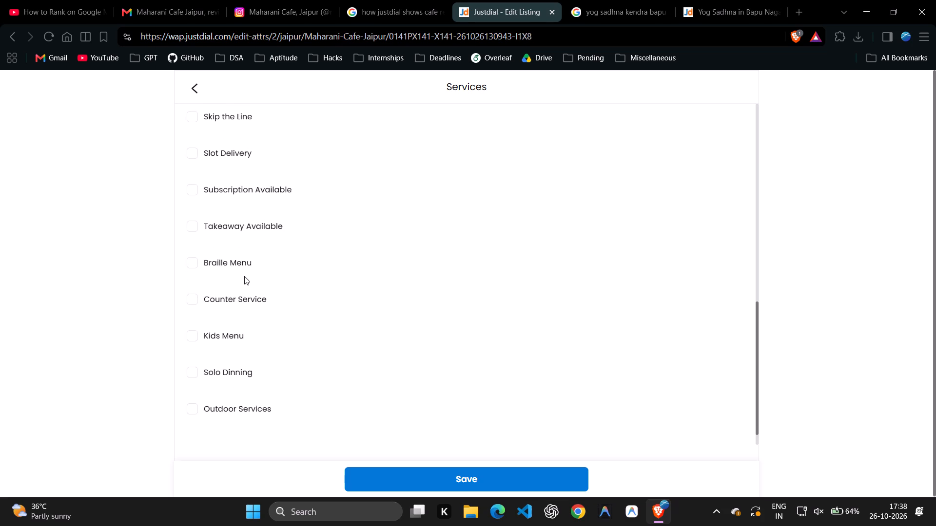
scroll(244, 276, up, 6)
click(194, 87)
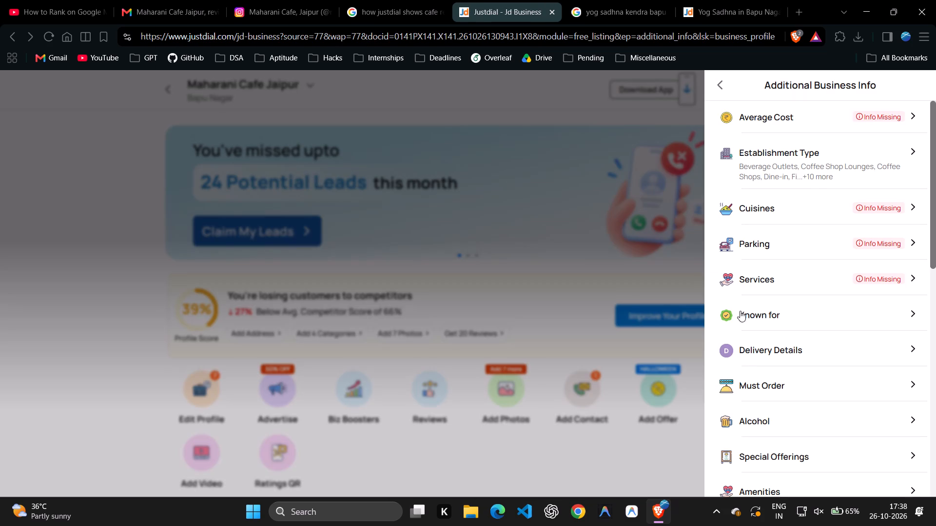
Look at the Parking and Cuisines options without saving a selection, and close Additional Business Info.
scroll(796, 315, up, 1)
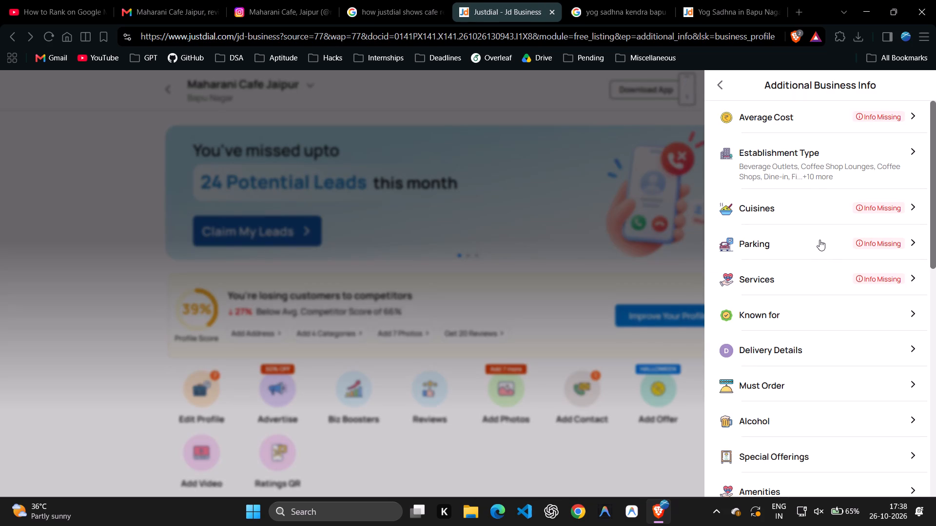
click(819, 240)
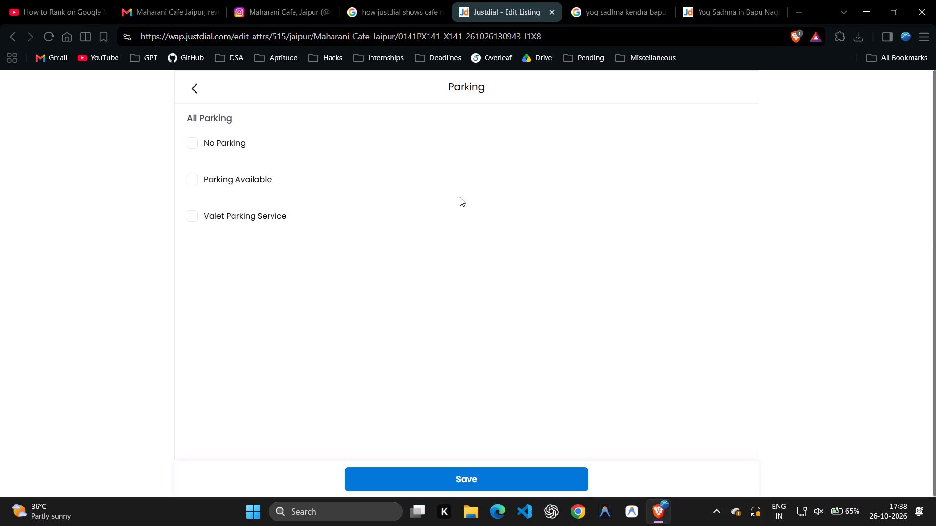
click(195, 91)
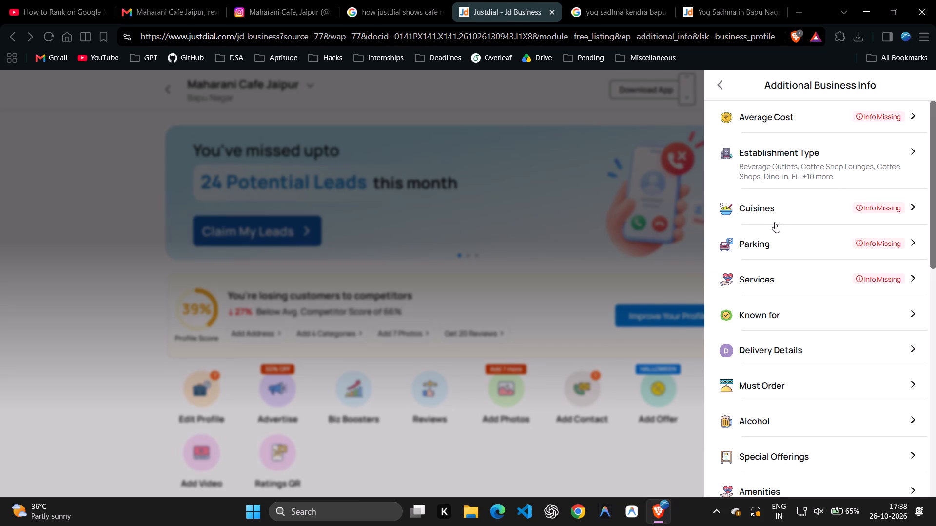
click(781, 208)
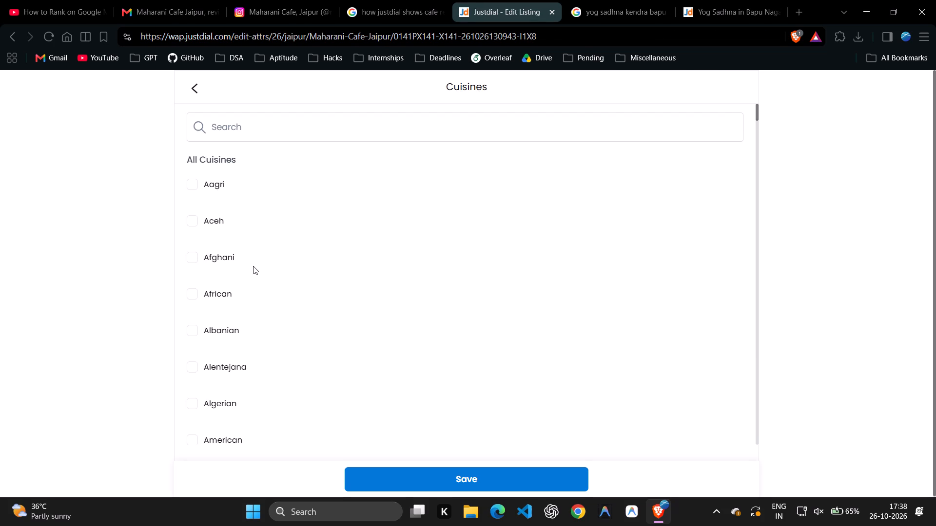
click(253, 266)
click(214, 256)
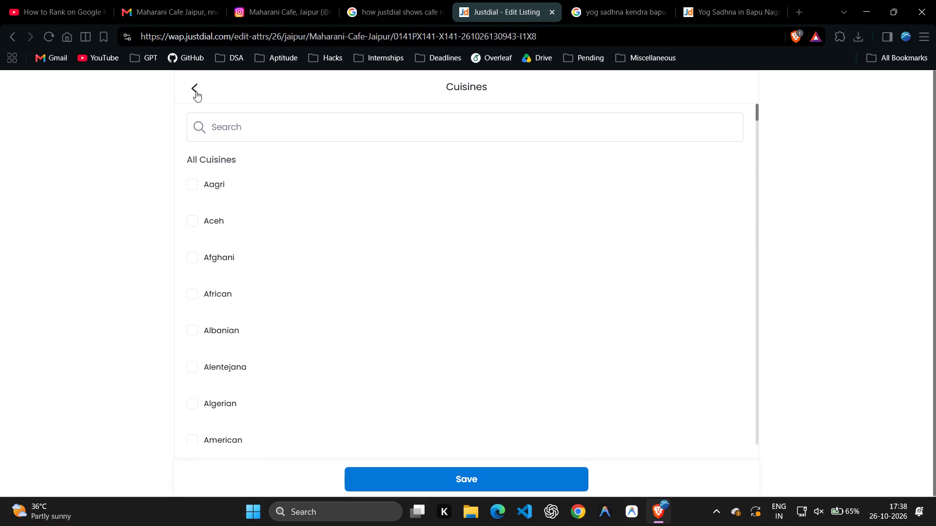
click(193, 80)
drag(346, 451, 345, 457)
click(345, 457)
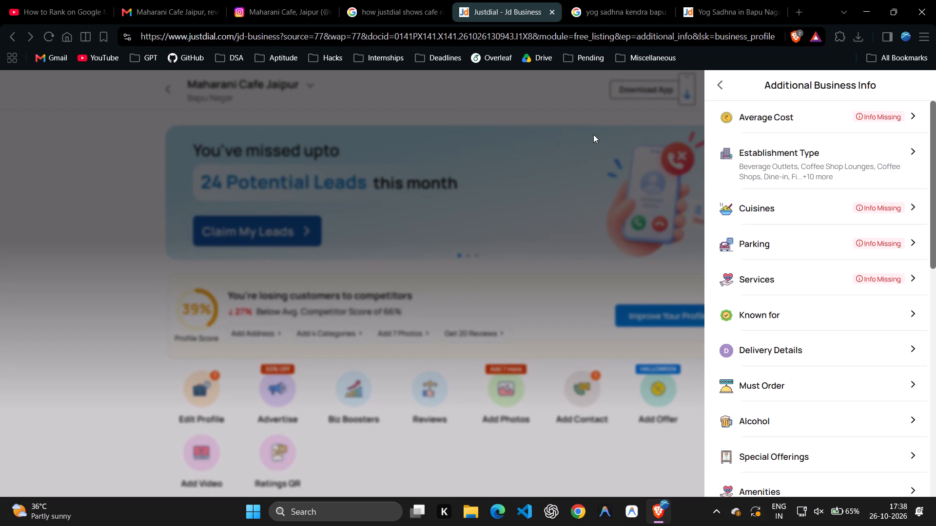
click(721, 94)
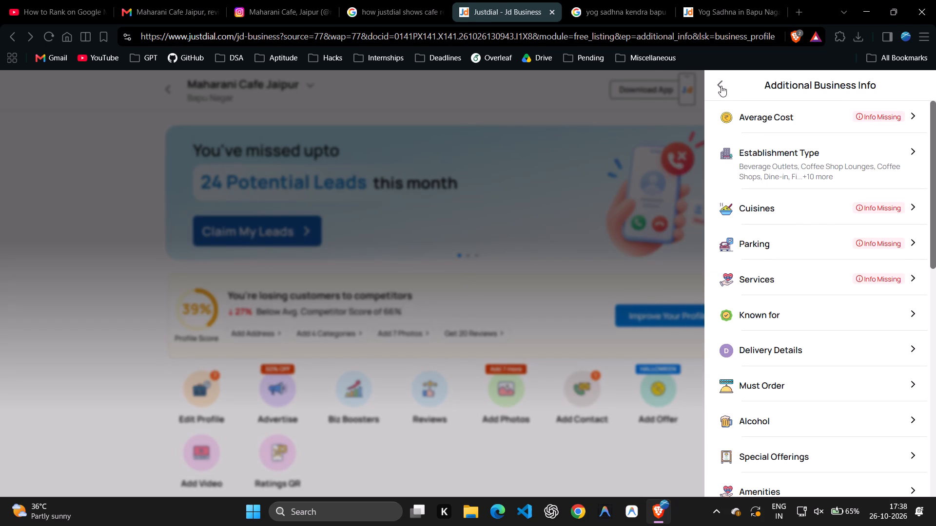
click(721, 86)
click(721, 86)
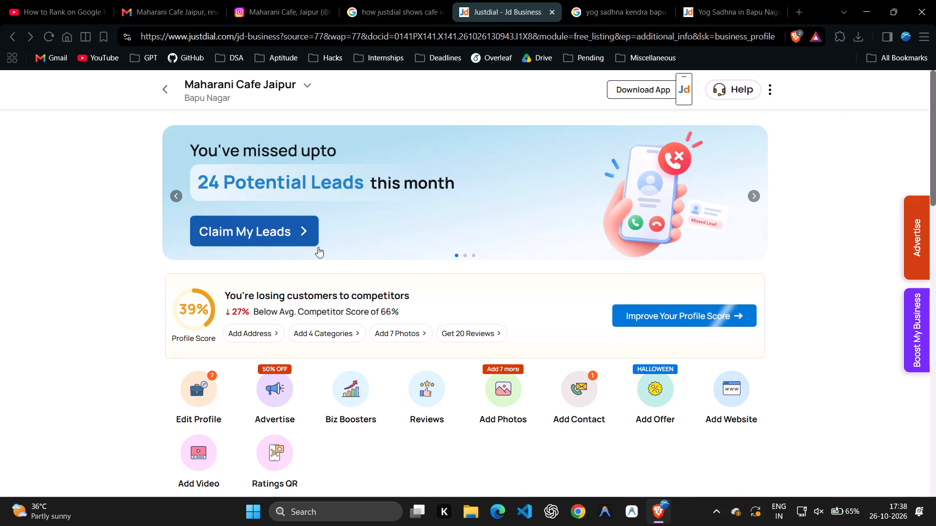
Examine the Business Profile Score details and the suggested items for completing the cafe's profile.
click(201, 315)
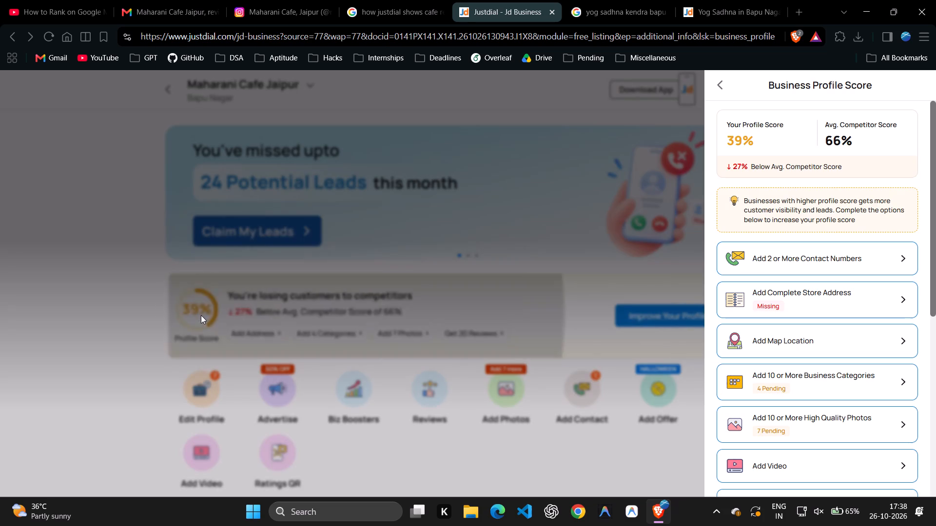
click(601, 279)
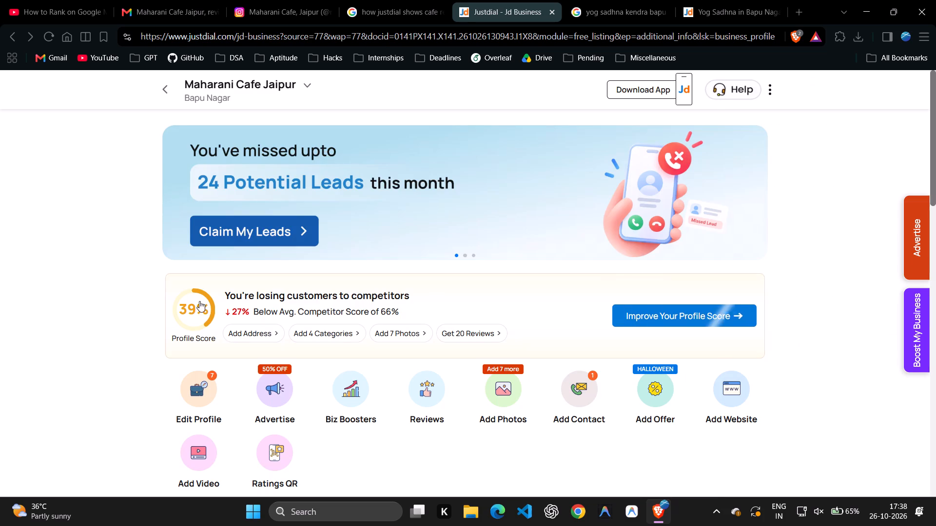
click(199, 300)
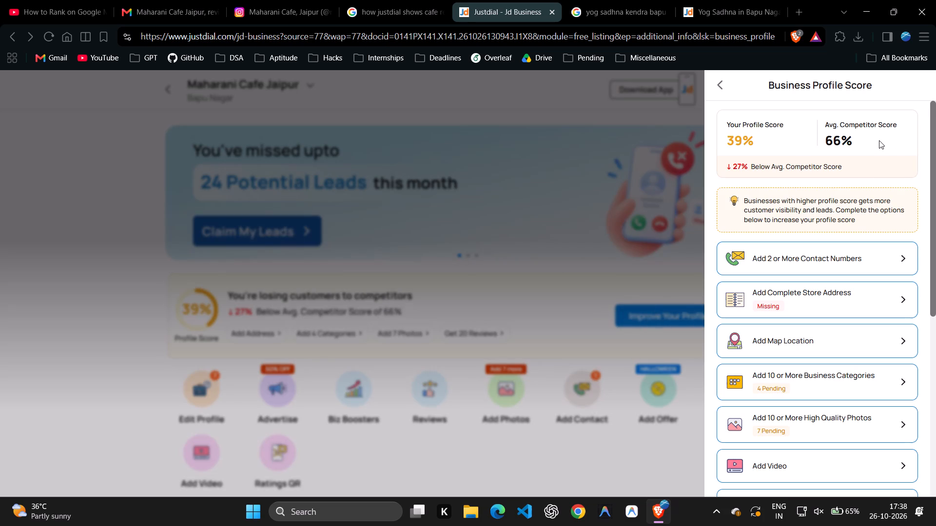
scroll(879, 140, up, 1)
scroll(879, 140, down, 4)
scroll(879, 140, up, 4)
scroll(879, 140, down, 5)
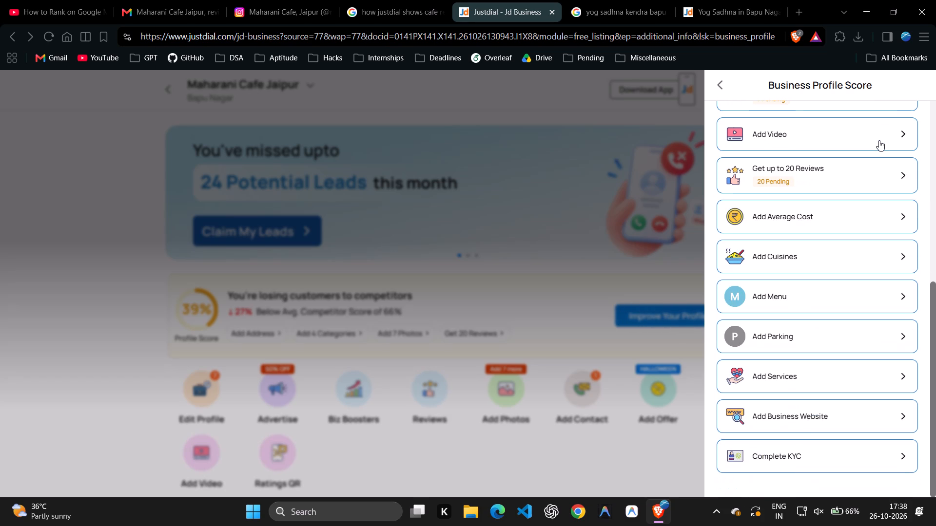
scroll(879, 140, up, 4)
click(722, 81)
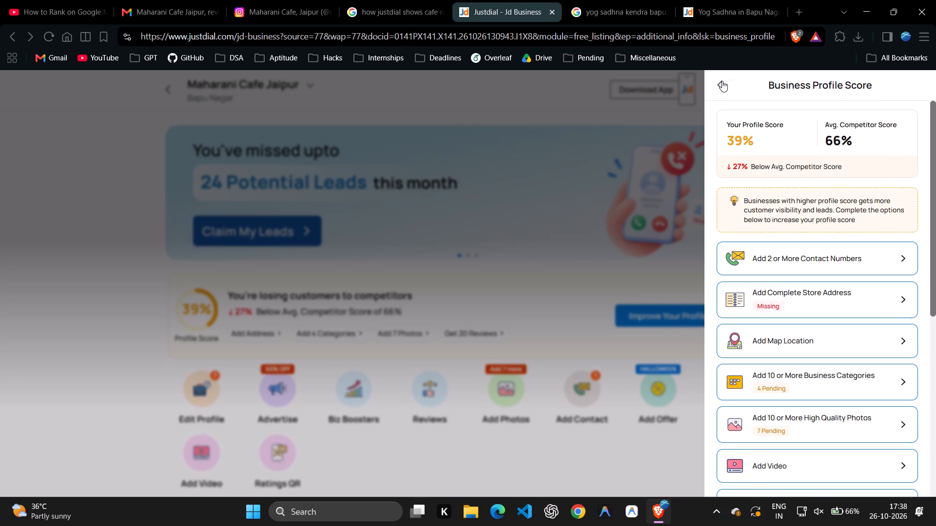
Download the cafe's ratings QR code as the PDF RatingsQr into Downloads, and close the Rate My Business page.
scroll(145, 374, down, 2)
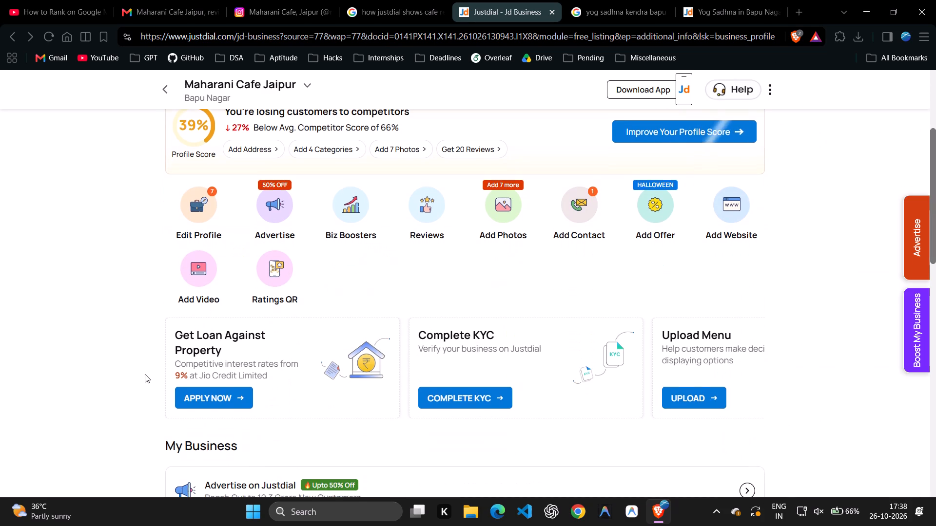
click(271, 272)
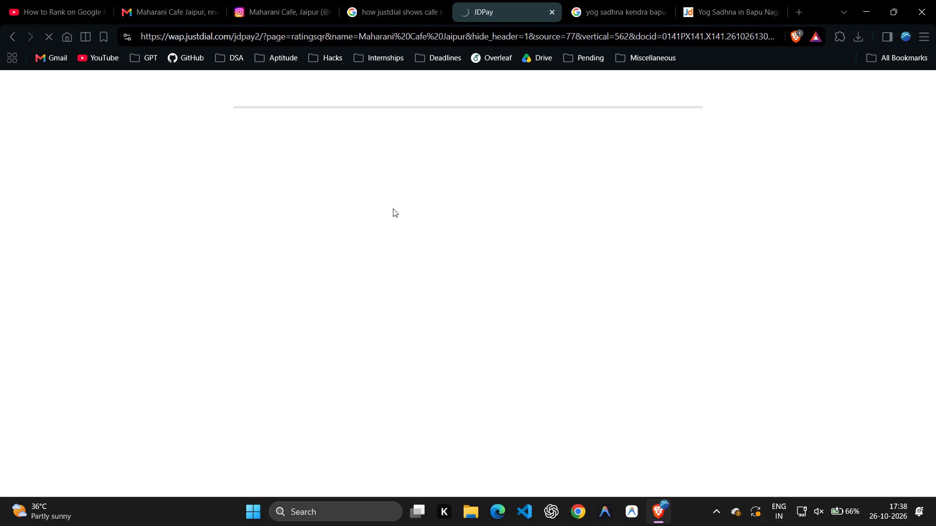
scroll(509, 318, up, 1)
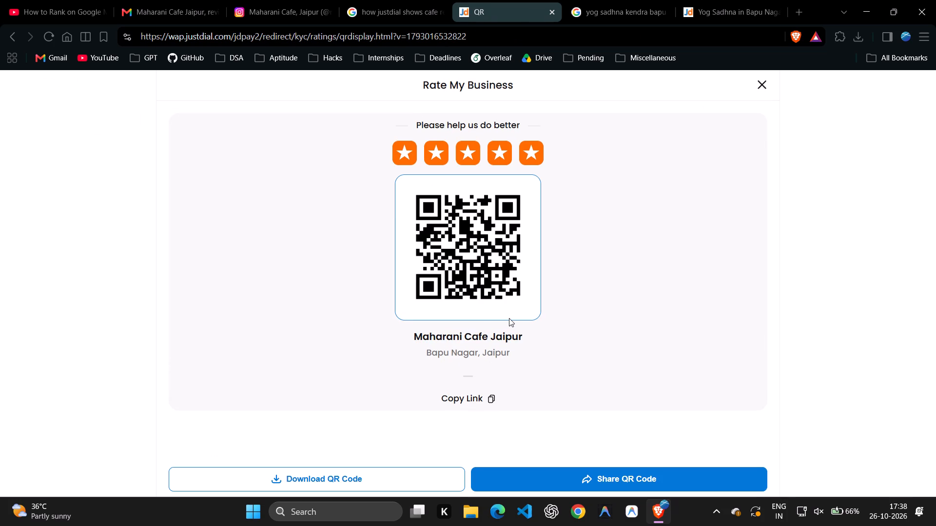
scroll(509, 318, down, 1)
scroll(509, 318, up, 1)
click(403, 479)
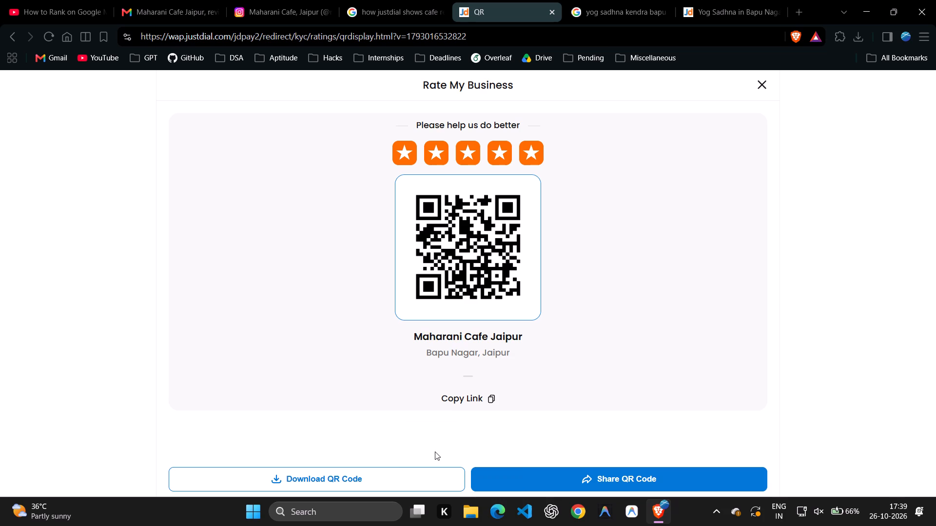
click(77, 157)
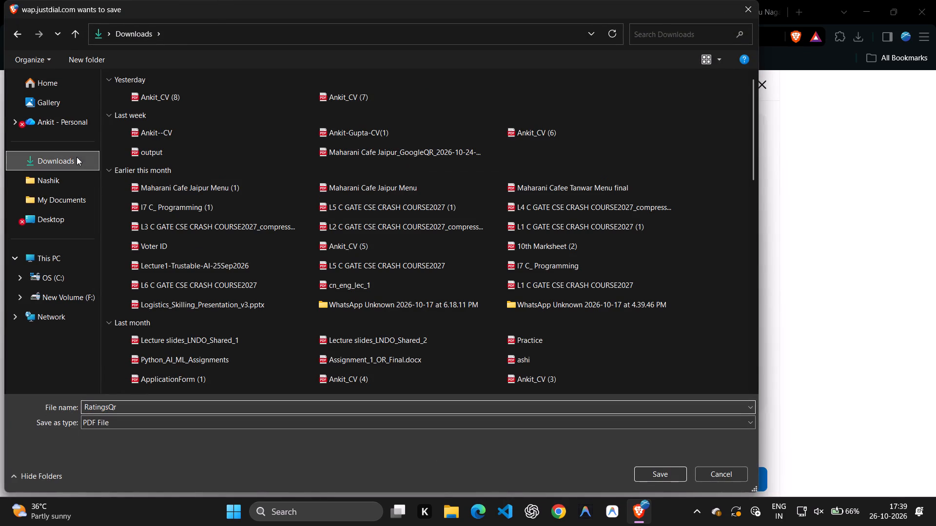
click(637, 469)
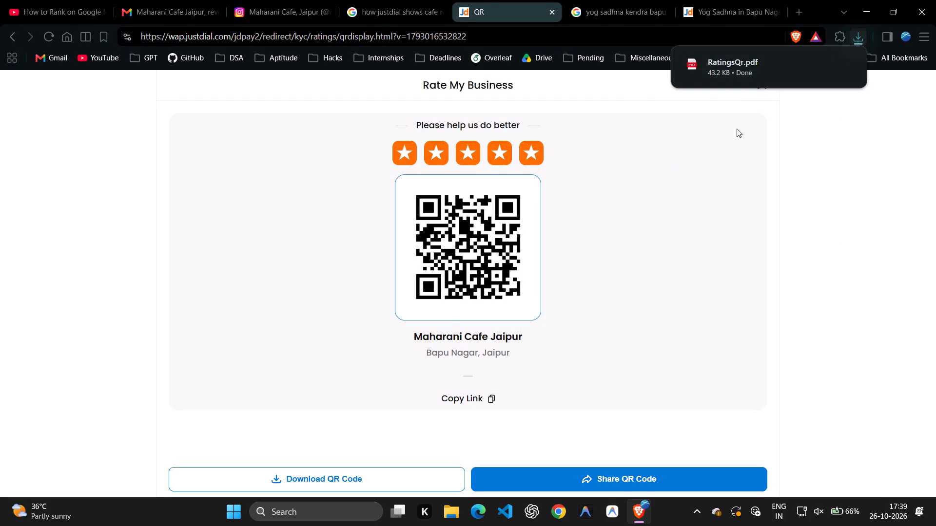
click(745, 118)
click(758, 85)
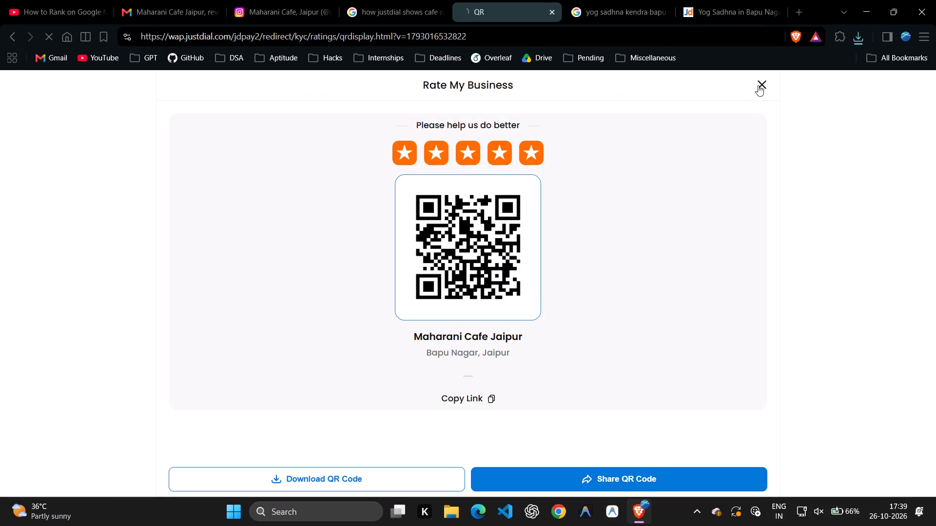
Upload the images shakes, burgers and fries from Downloads as the cafe's menu on Justdial.
scroll(621, 197, up, 1)
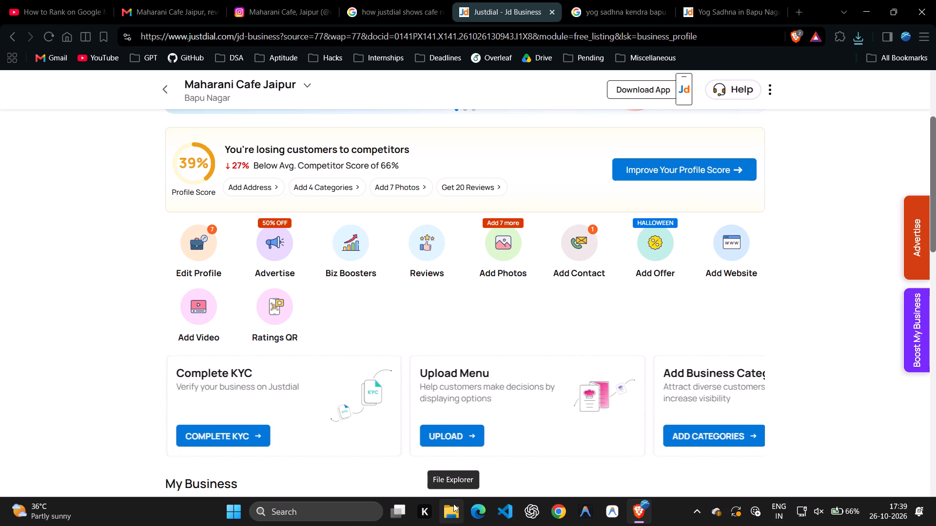
click(461, 424)
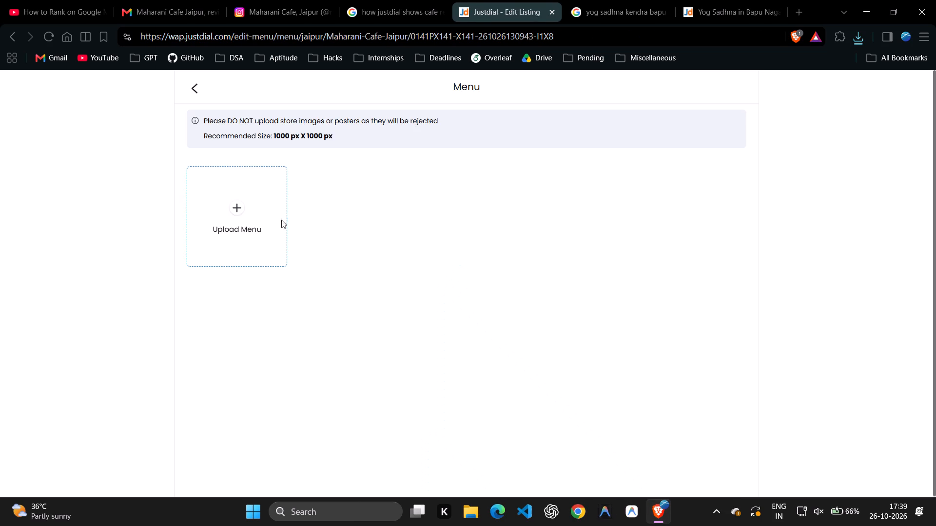
click(243, 196)
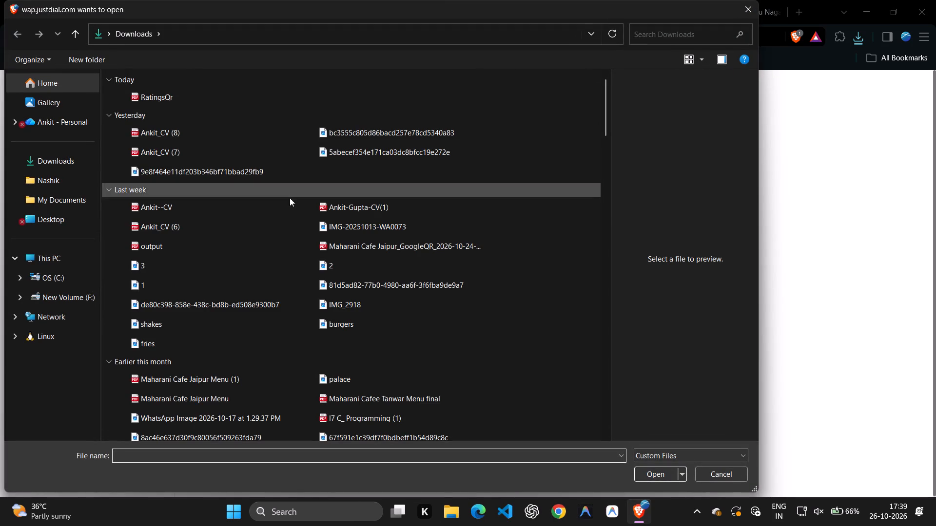
ctrl+click(316, 328)
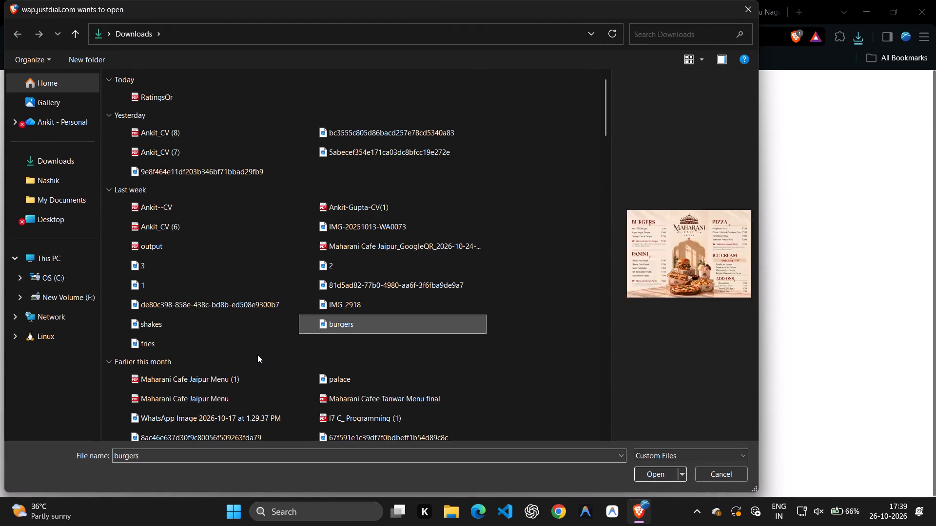
ctrl+click(257, 346)
ctrl+click(254, 323)
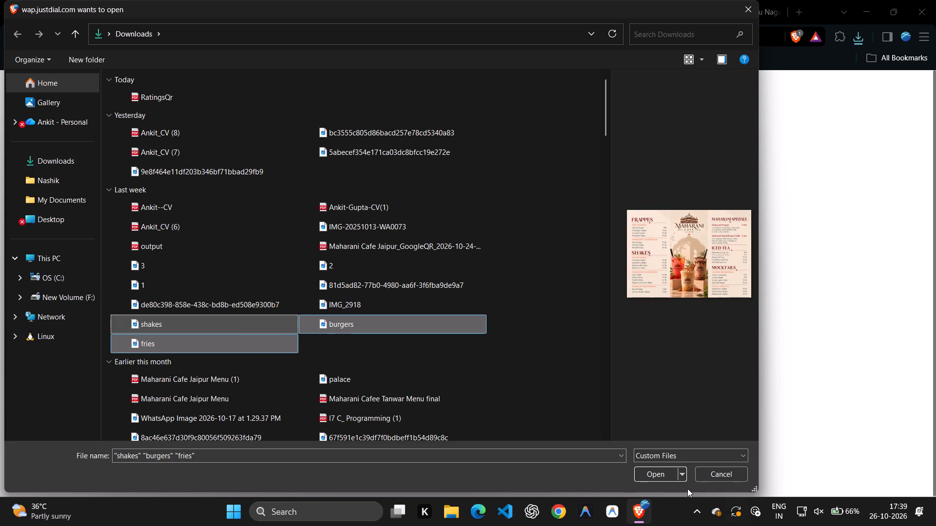
click(664, 476)
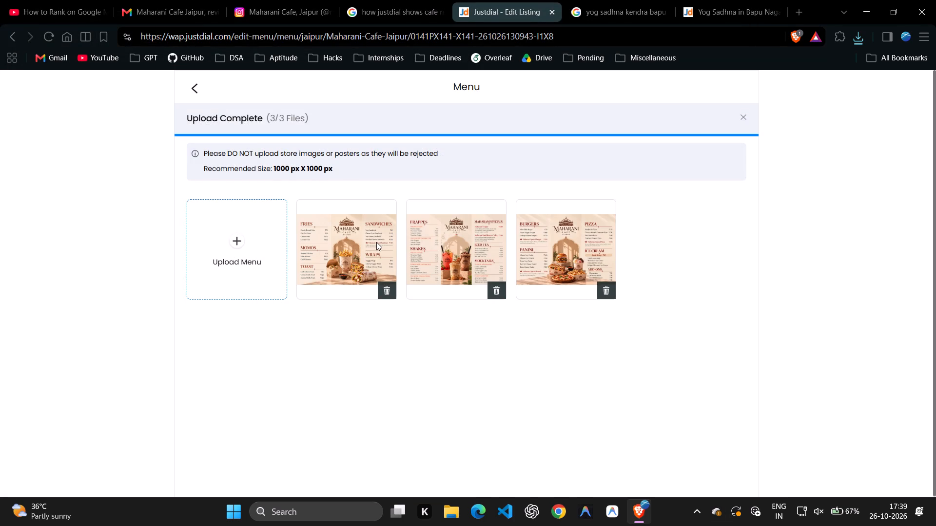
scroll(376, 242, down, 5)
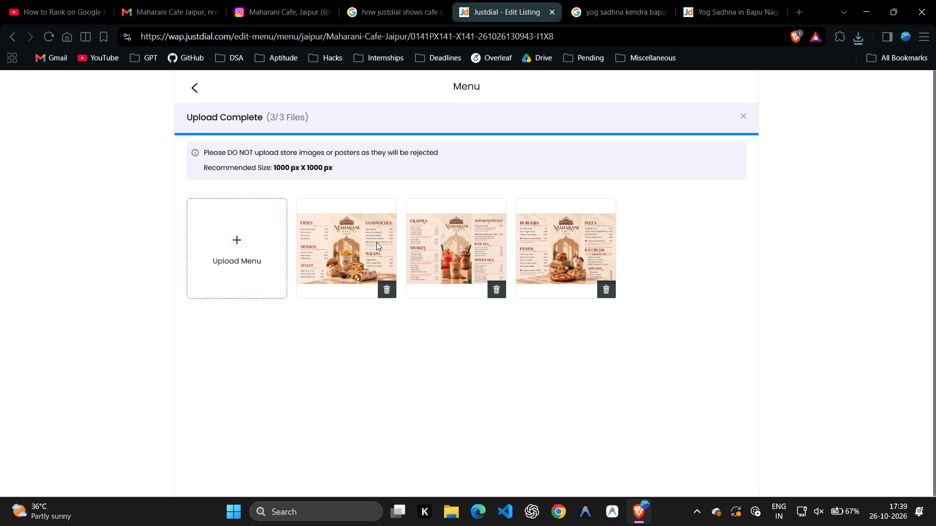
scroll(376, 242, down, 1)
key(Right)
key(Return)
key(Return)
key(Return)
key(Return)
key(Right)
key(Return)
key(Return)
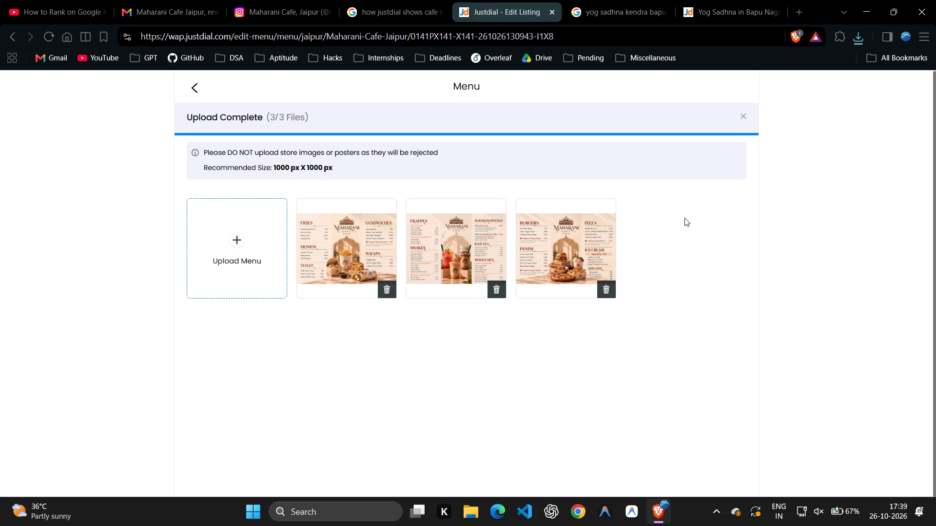
Return to the business dashboard and examine the profile suggestion cards, the My Business sections and the competitors listed.
click(195, 84)
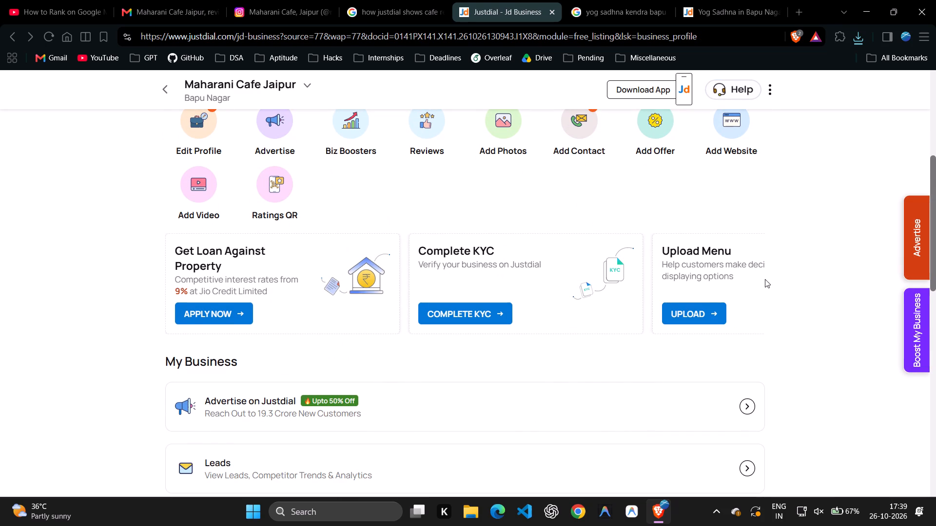
click(754, 273)
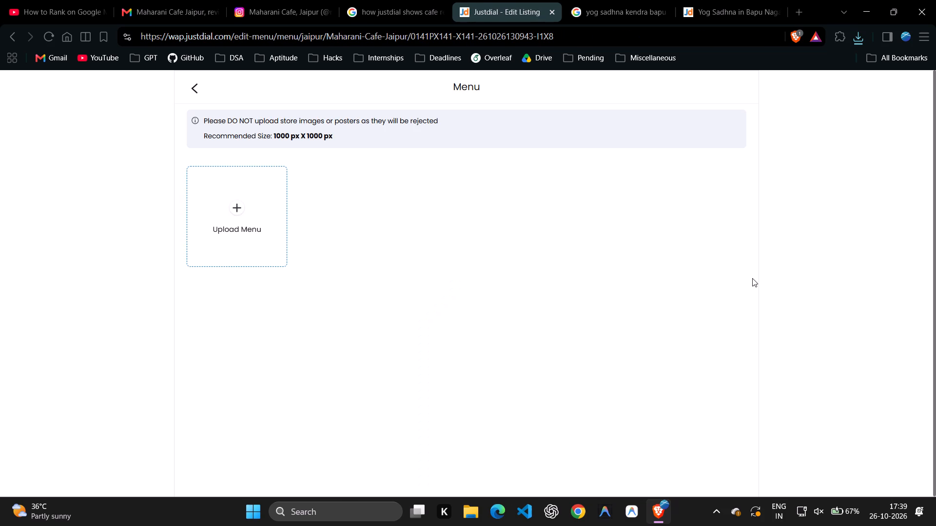
click(199, 87)
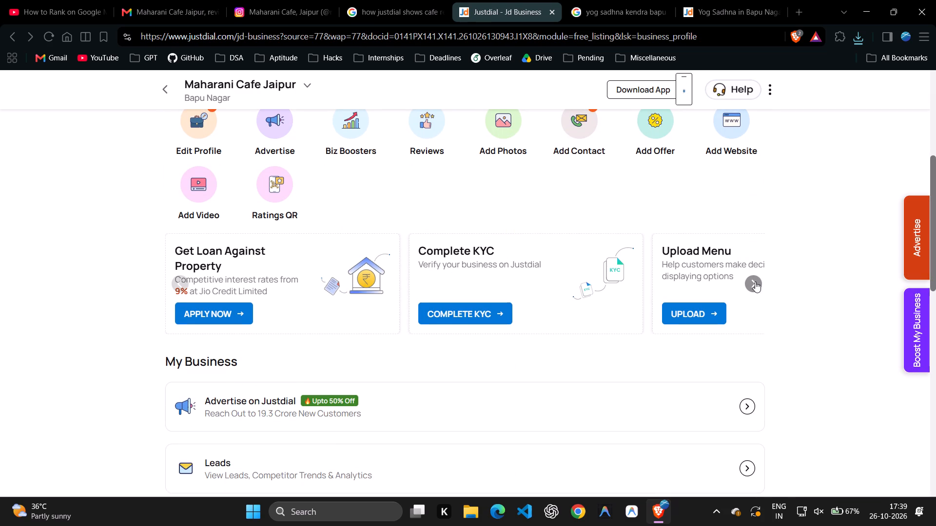
click(752, 282)
click(752, 282)
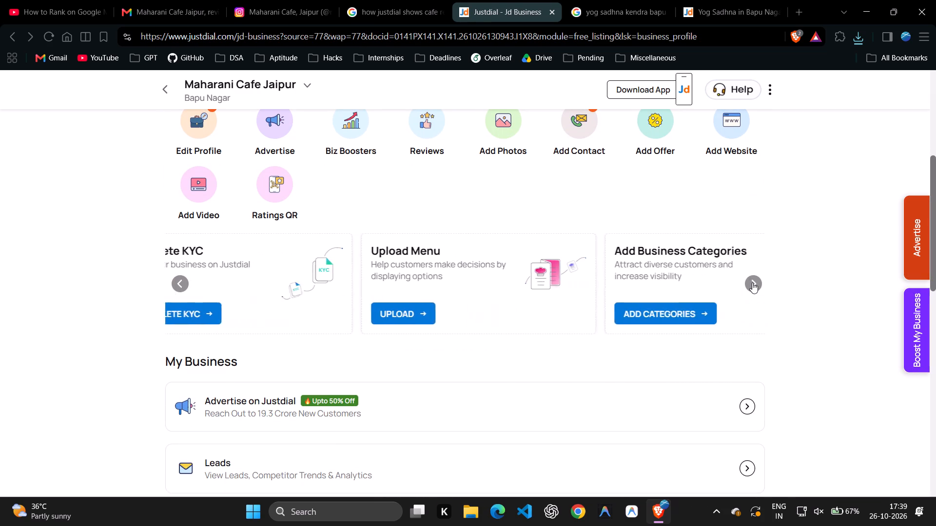
click(752, 282)
click(752, 282)
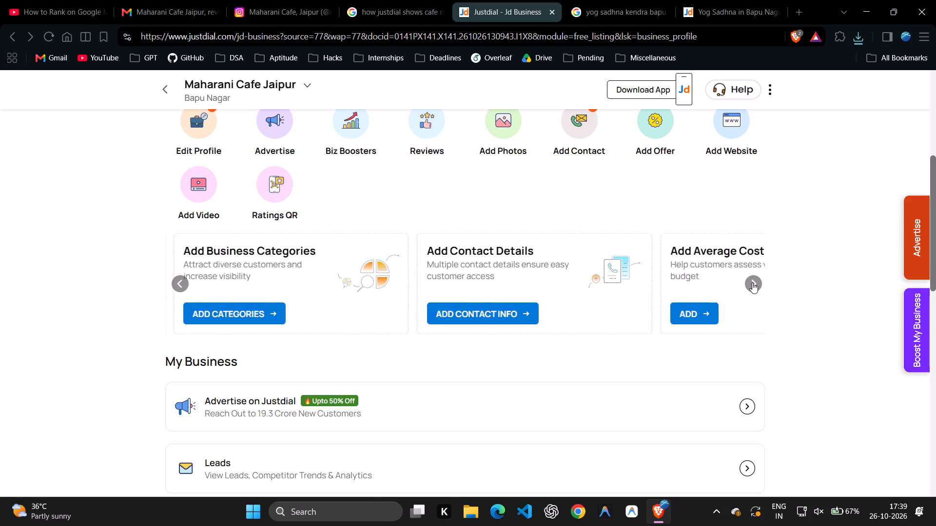
click(752, 282)
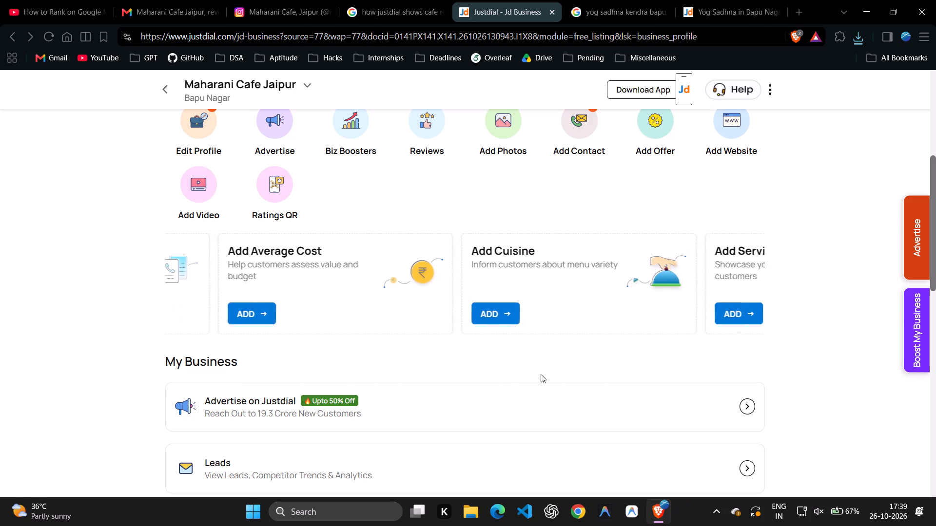
scroll(541, 374, down, 1)
scroll(164, 319, down, 1)
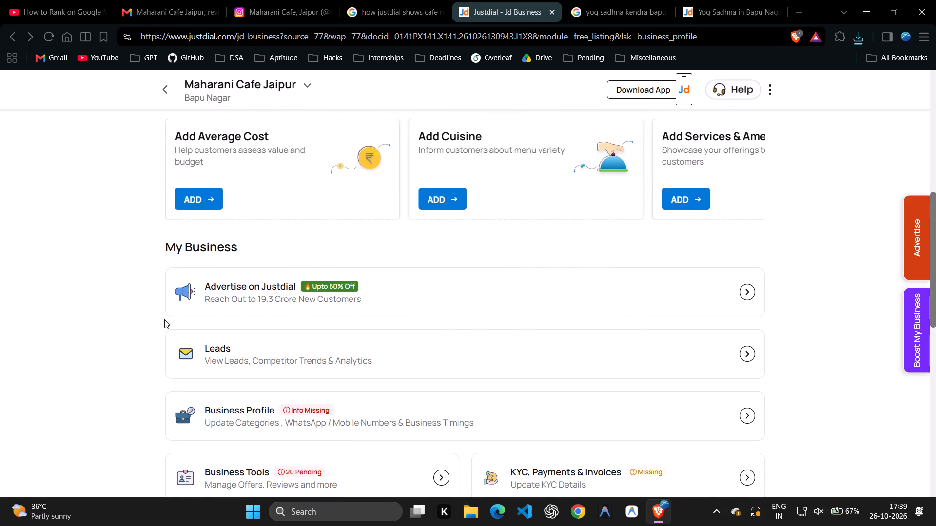
scroll(164, 319, down, 3)
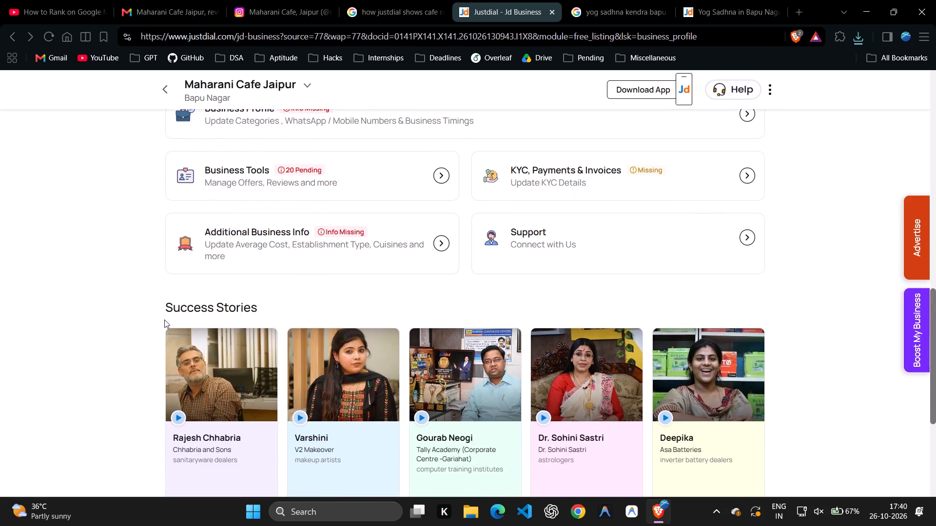
scroll(164, 319, down, 1)
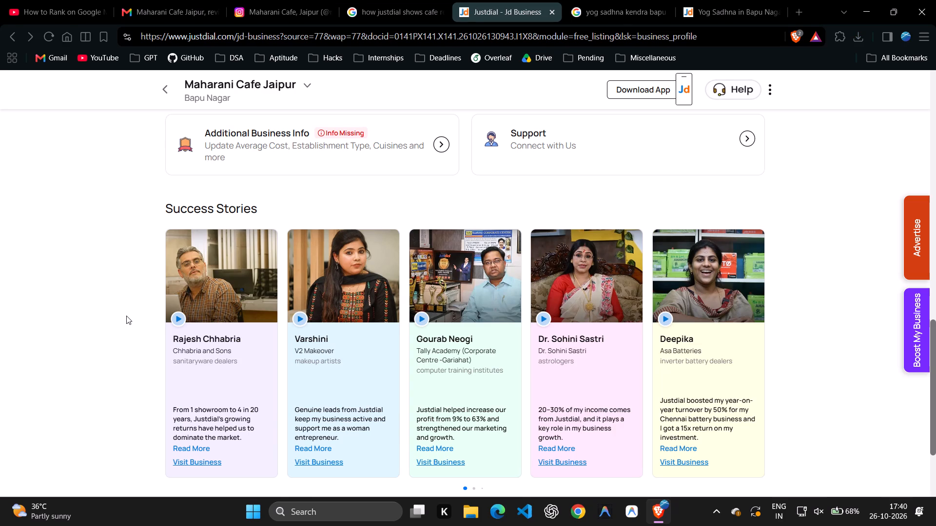
scroll(126, 316, down, 4)
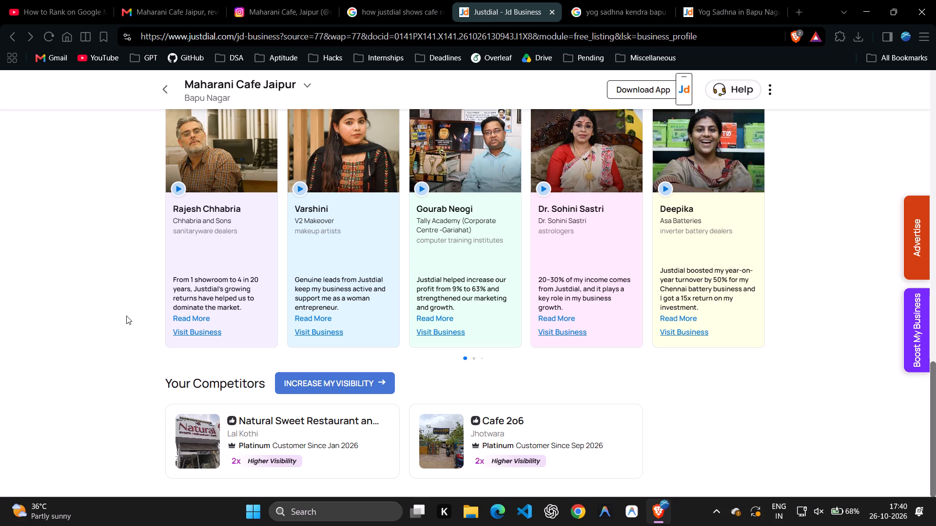
scroll(126, 316, up, 7)
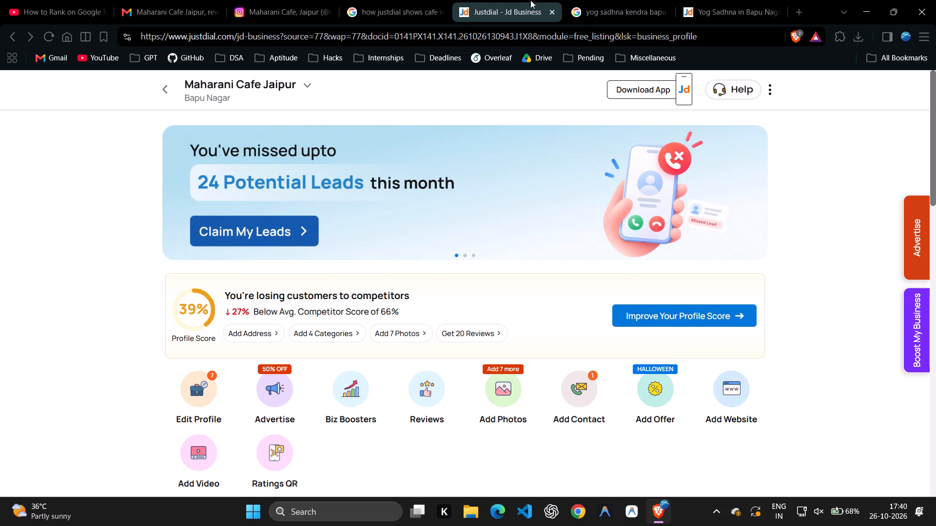
Open the business profile selector and choose Maharani Cafe Jaipur.
click(275, 86)
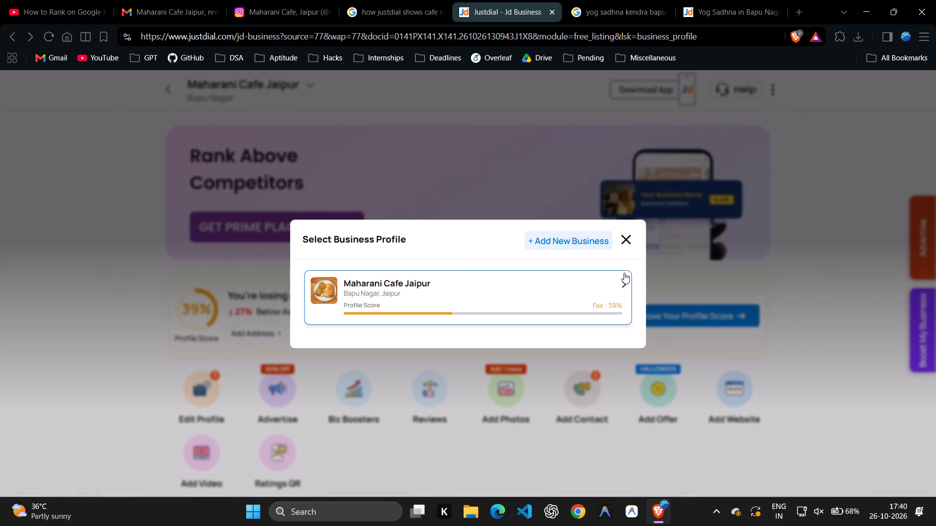
click(624, 276)
Search Google for maharani cafe bapu nagar jaipur, replacing the yog sadhna kendra query.
click(610, 0)
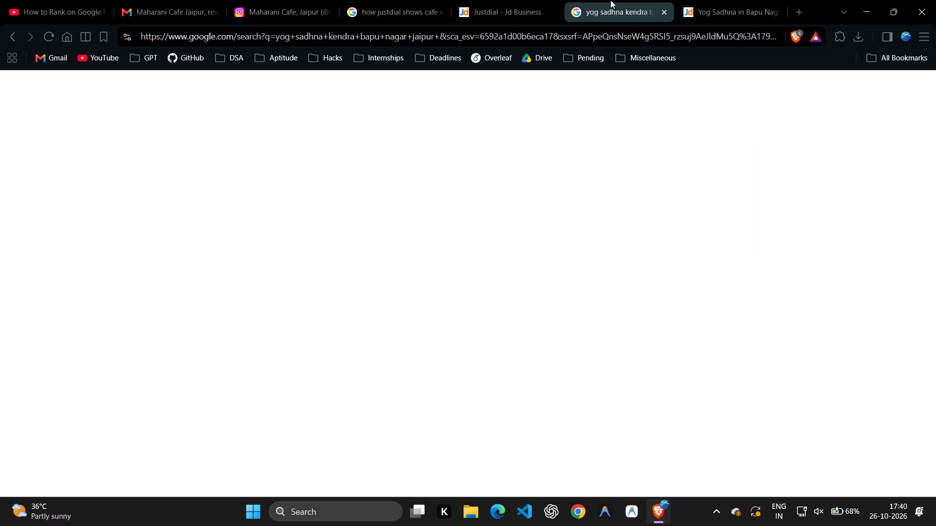
scroll(390, 161, up, 6)
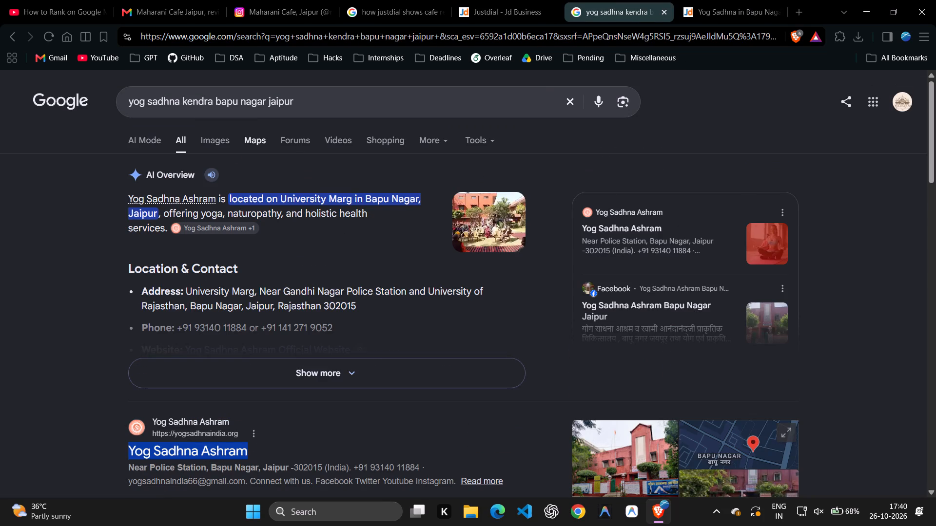
drag(213, 104, 123, 102)
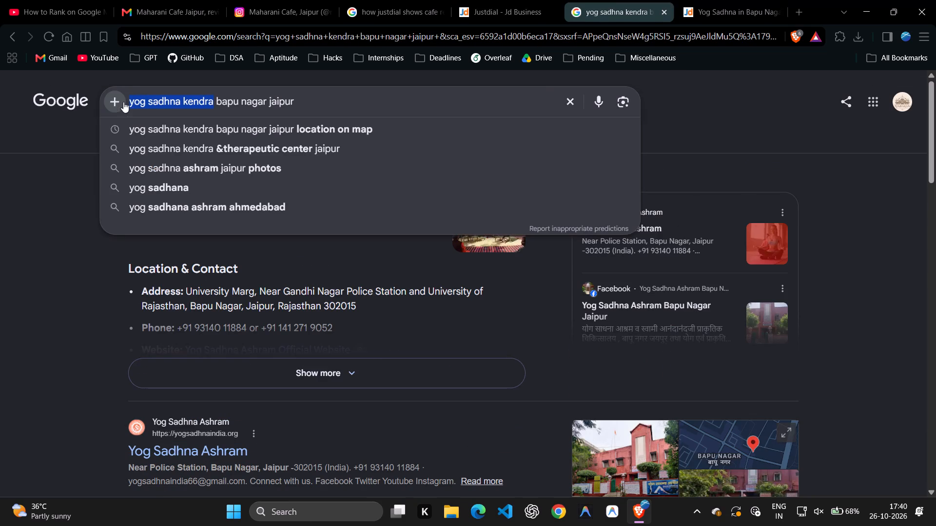
key(BackSpace)
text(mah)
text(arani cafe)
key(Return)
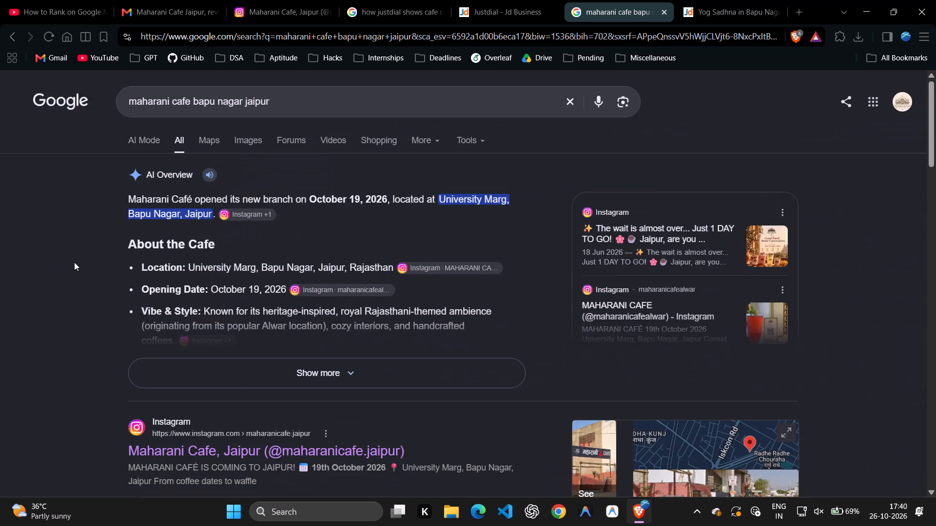
Expand the AI Overview and examine all first-page results for how the cafe appears, including Instagram, Justdial and image entries.
click(208, 365)
scroll(208, 365, down, 2)
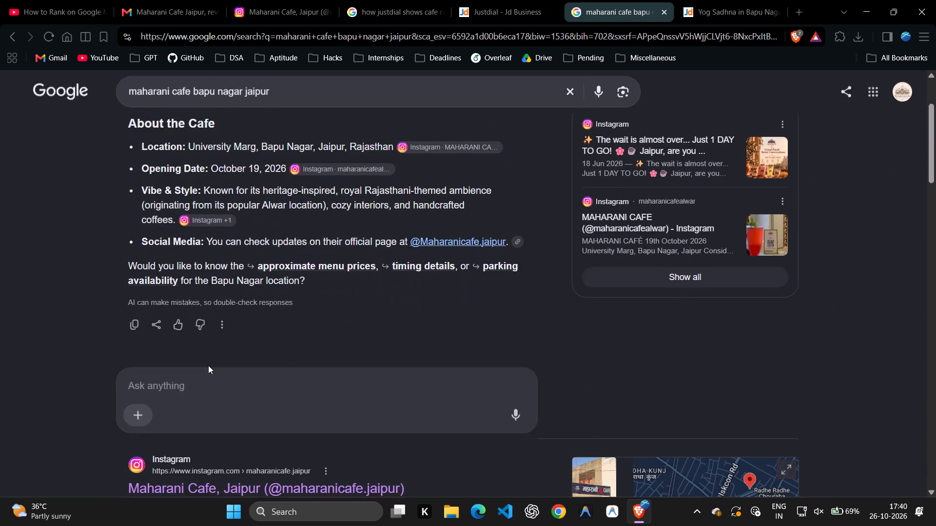
scroll(208, 365, down, 4)
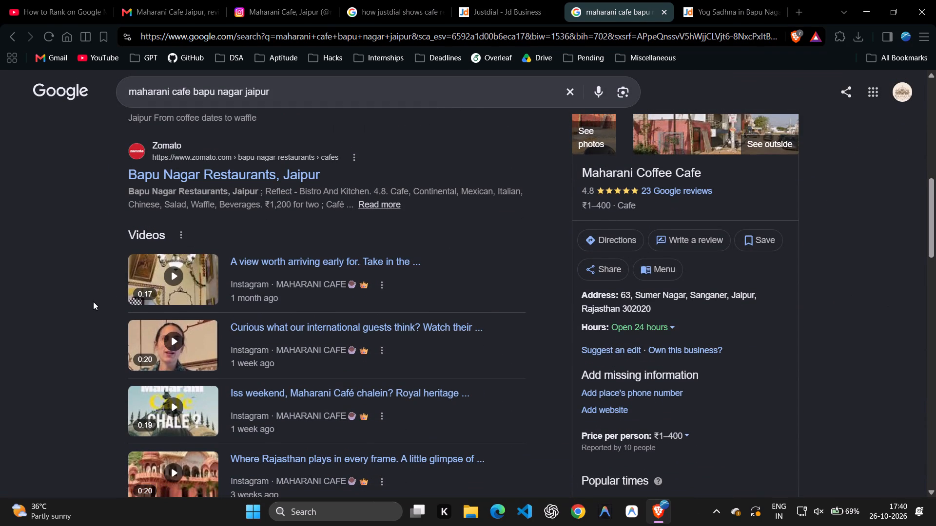
scroll(93, 301, down, 1)
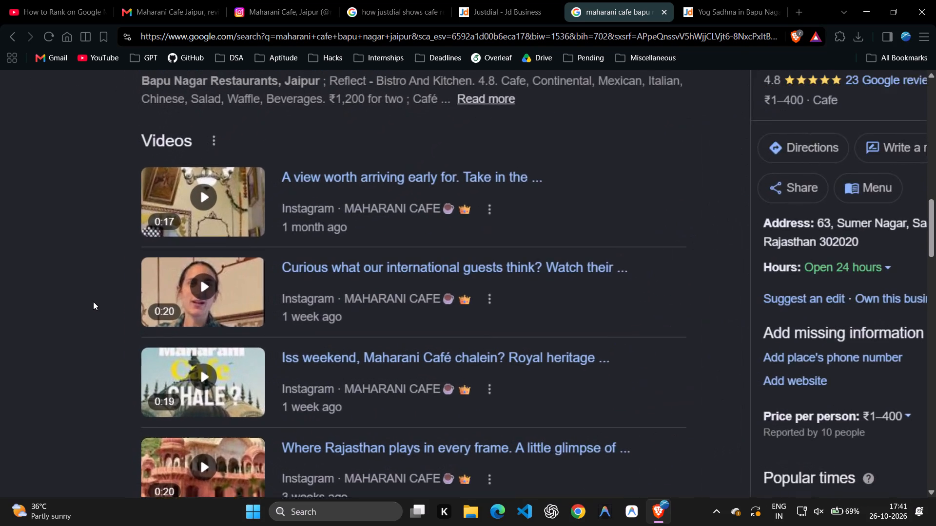
scroll(93, 301, down, 2)
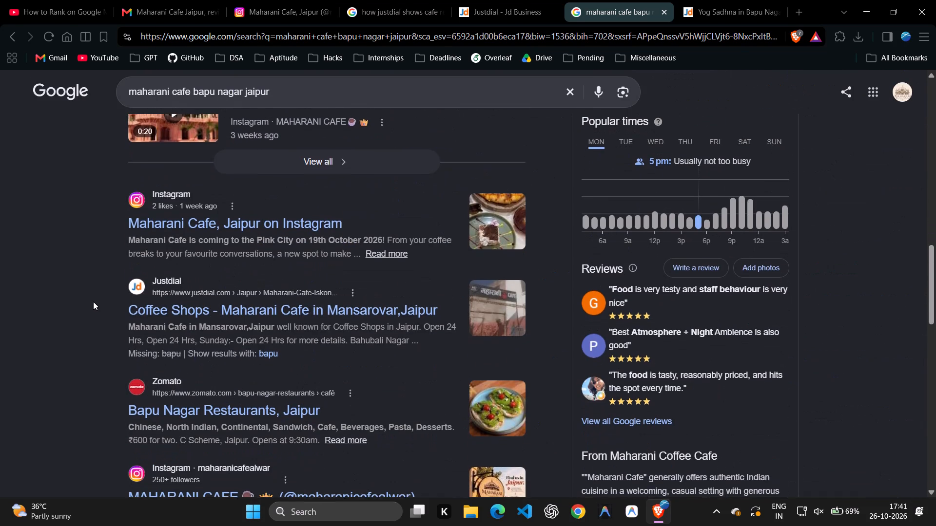
scroll(93, 301, down, 1)
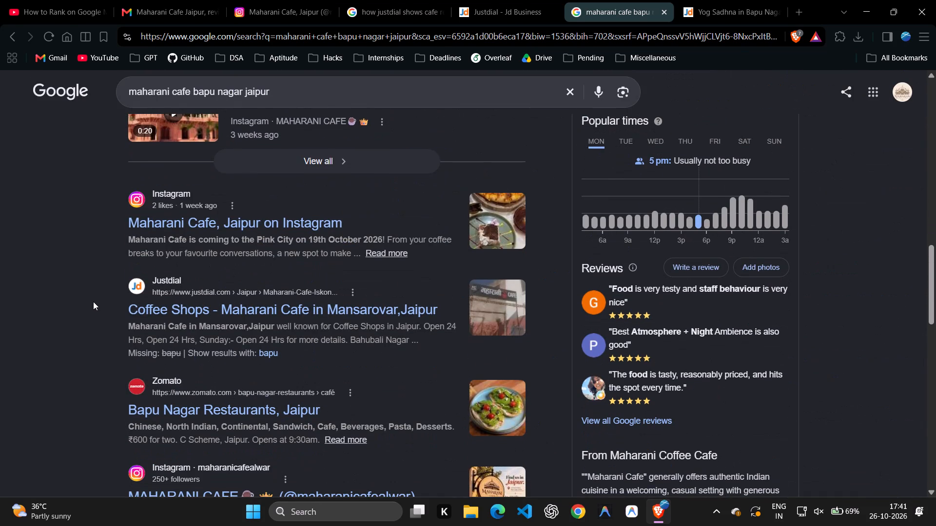
scroll(93, 301, down, 7)
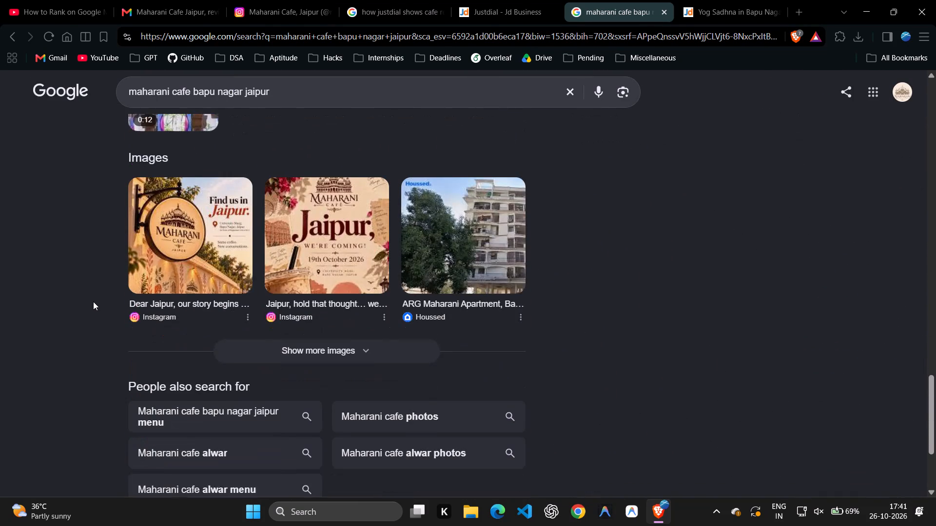
scroll(93, 301, down, 1)
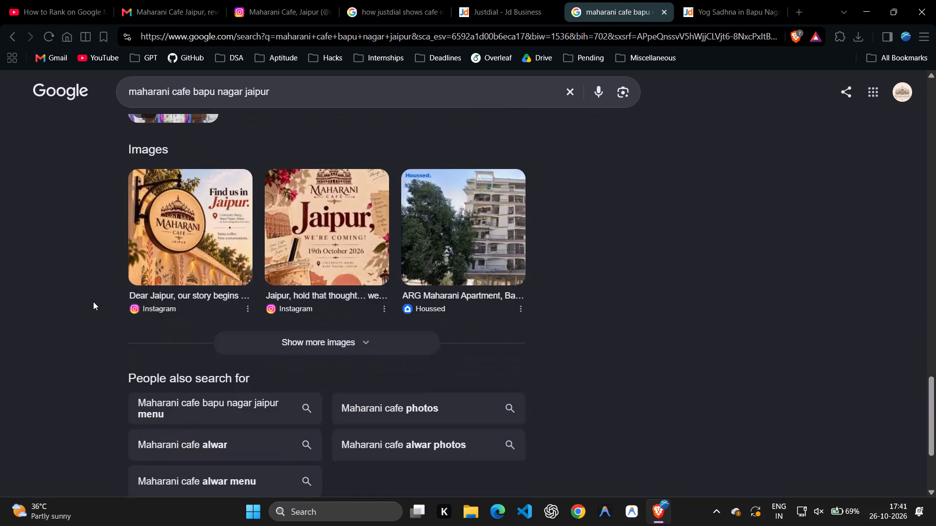
scroll(93, 301, down, 3)
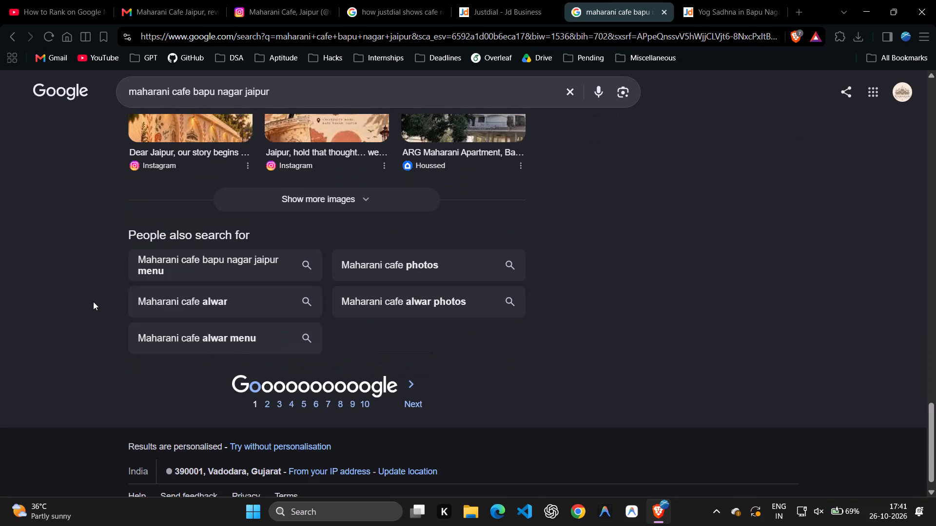
Close the cafe search results and the Yog Sadhna Justdial listing, and open a new blank page.
click(663, 13)
click(663, 13)
click(683, 15)
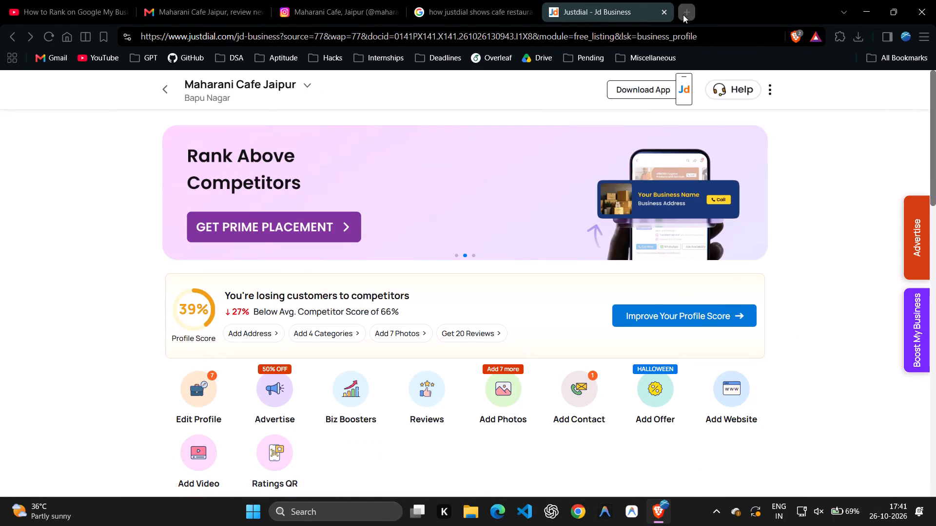
In the Justdial registration search results, read the answers on listing a business for free and on how many paid clients there are.
click(607, 0)
click(468, 0)
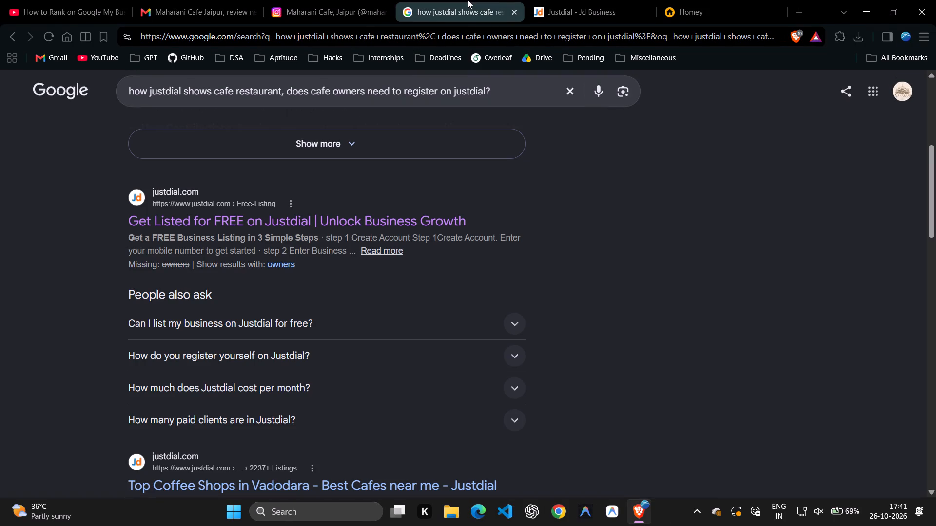
scroll(304, 313, down, 1)
click(333, 292)
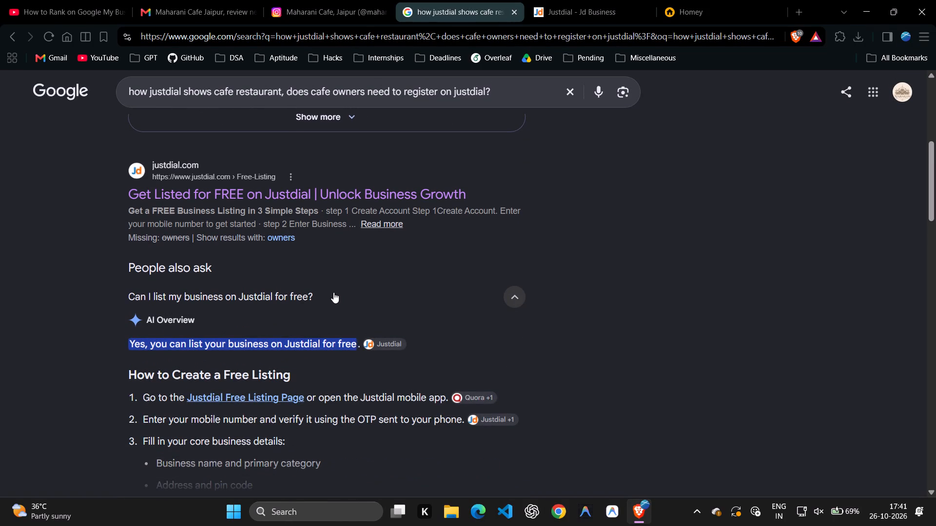
click(333, 292)
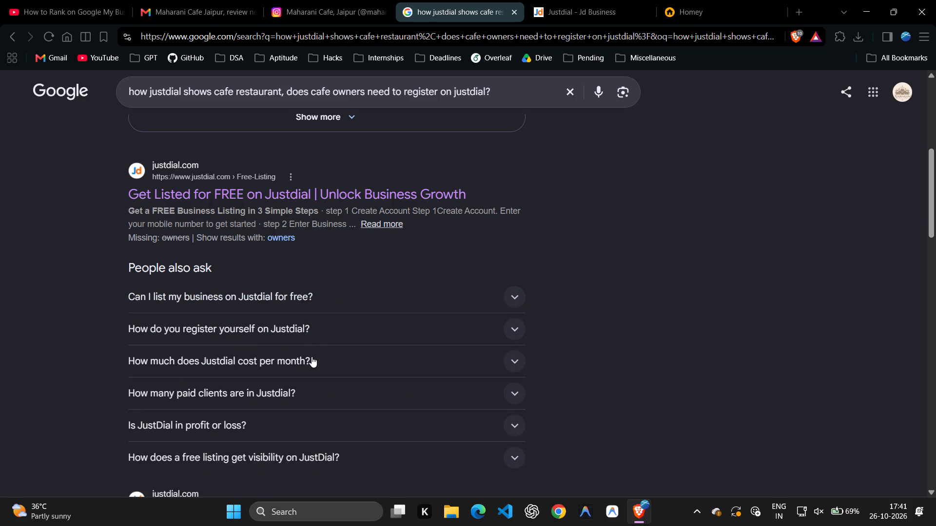
click(288, 390)
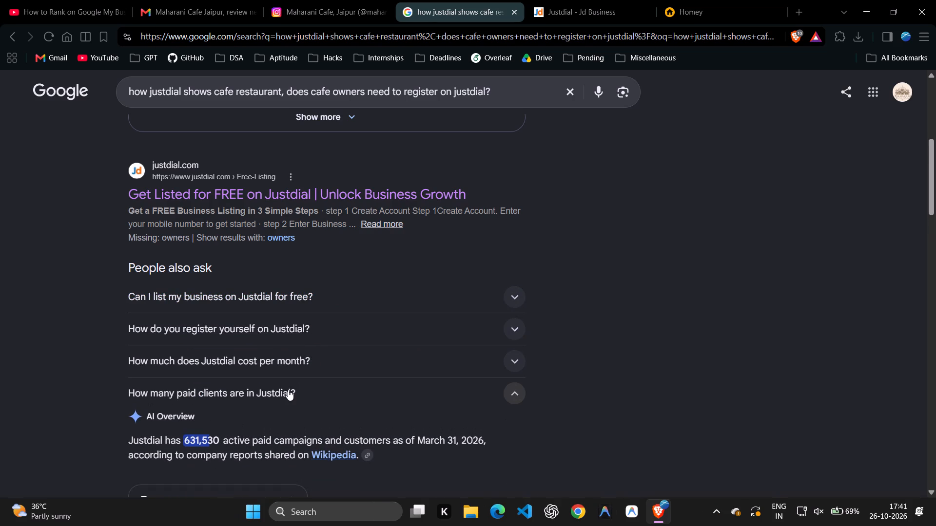
click(288, 390)
Read the full answer on how a free listing gets visibility on JustDial, including the improvement tips, and close the search results.
scroll(288, 390, down, 2)
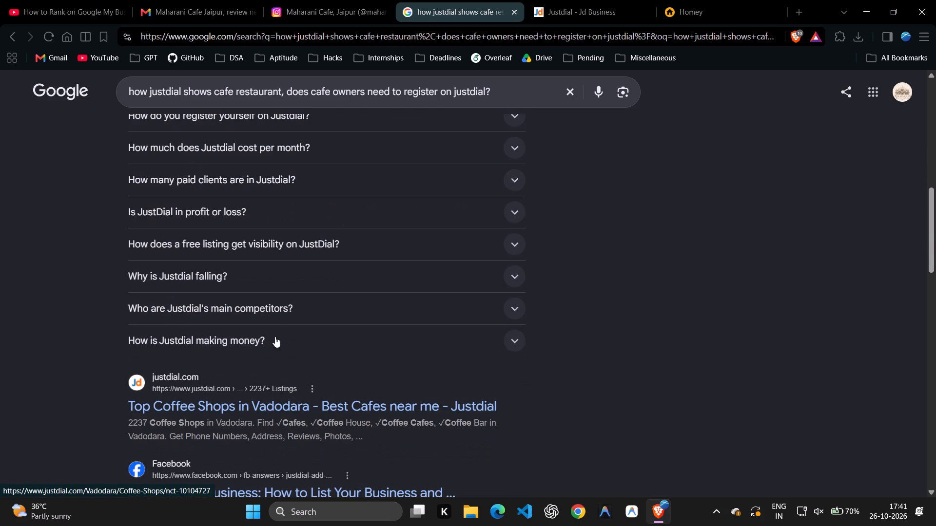
click(292, 255)
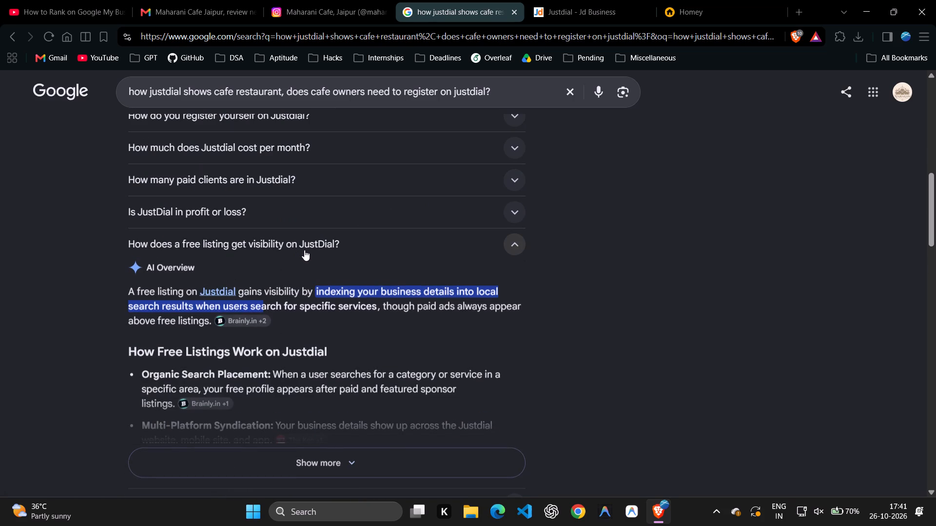
scroll(298, 307, right, 1)
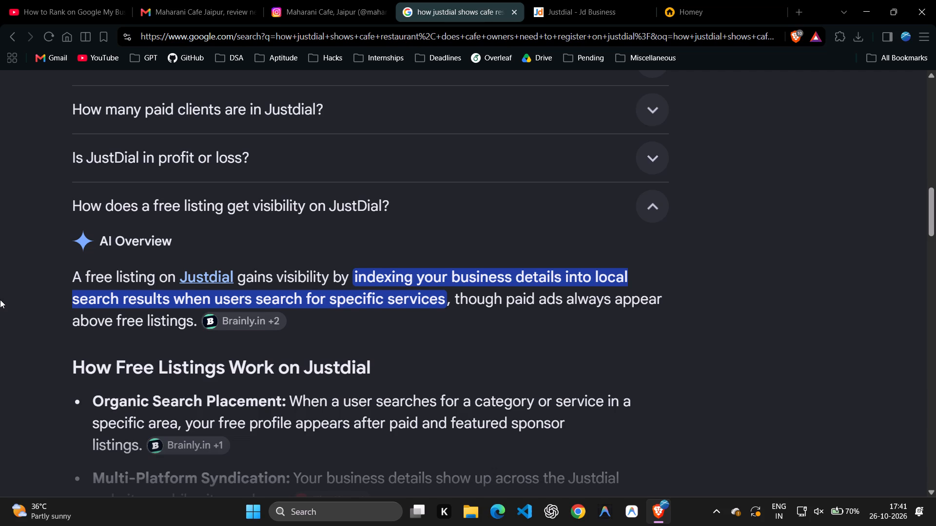
scroll(0, 300, down, 1)
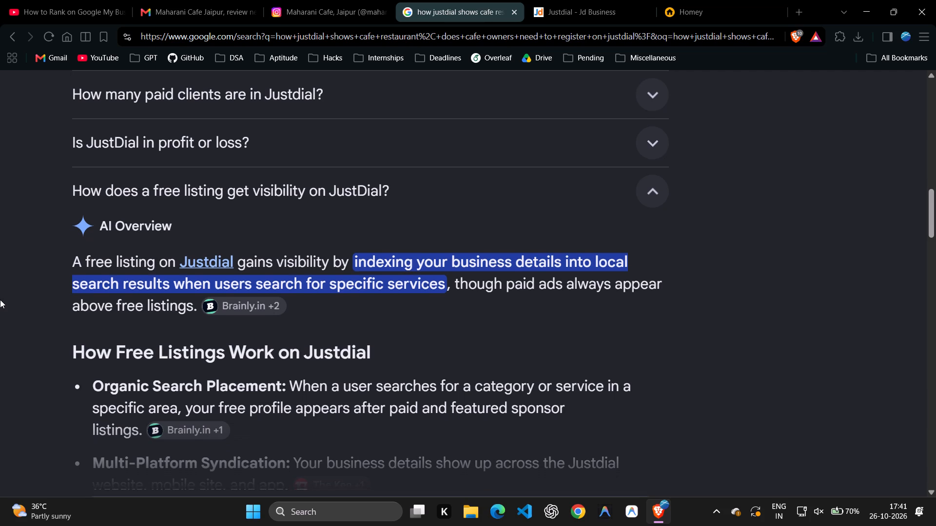
scroll(0, 300, down, 2)
click(235, 397)
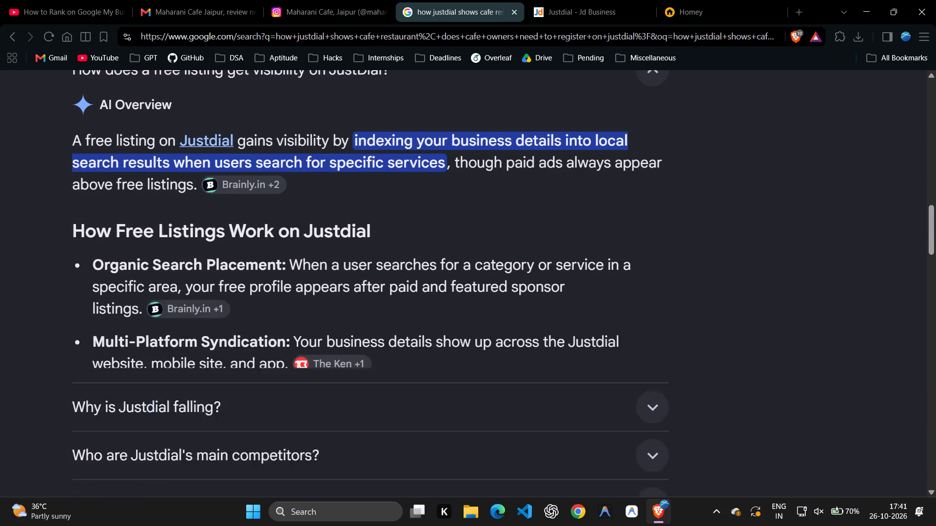
scroll(235, 397, down, 1)
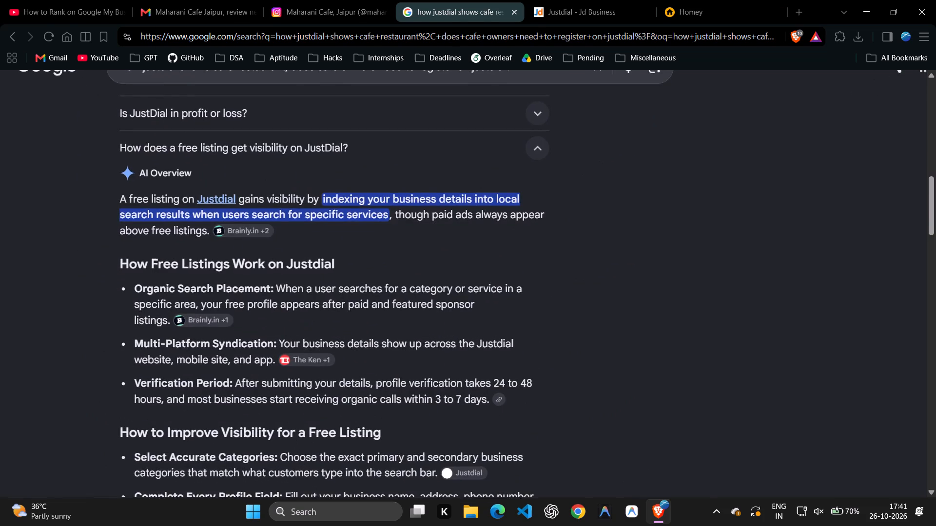
scroll(235, 397, down, 1)
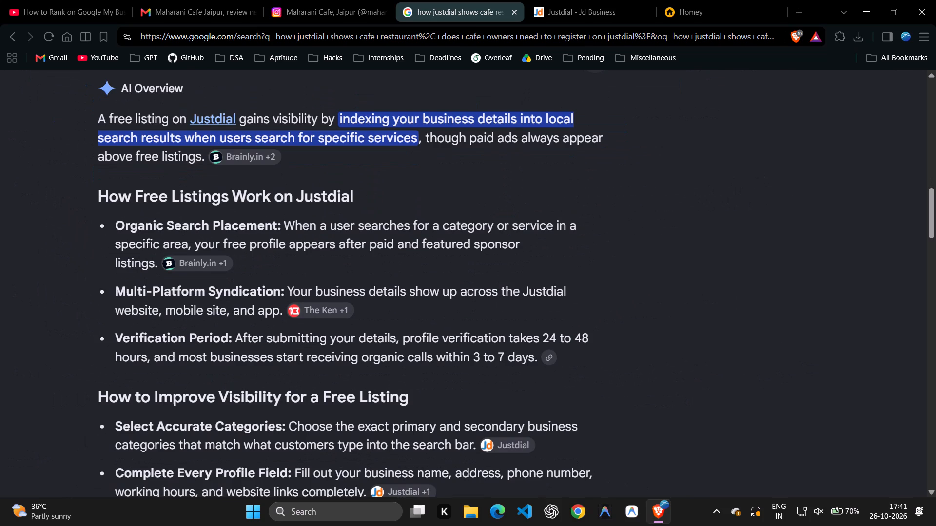
scroll(235, 397, down, 1)
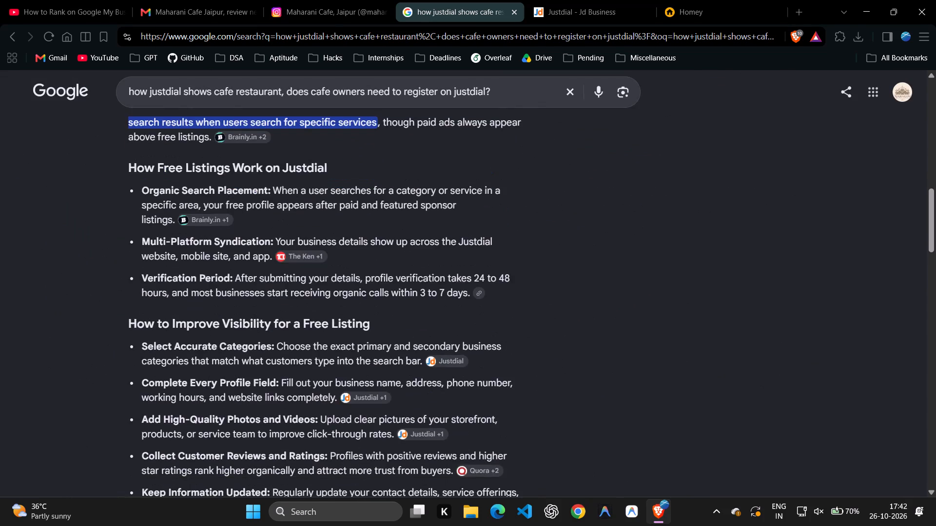
scroll(235, 397, down, 1)
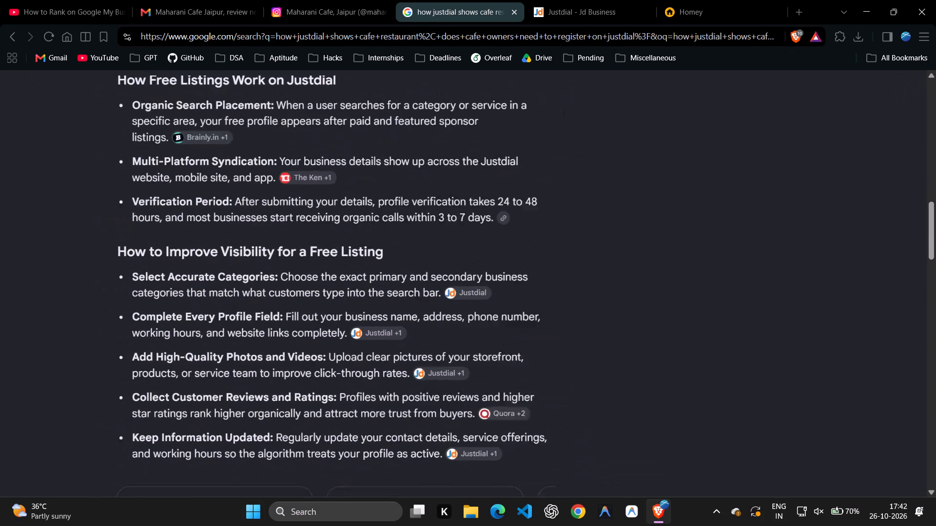
scroll(235, 397, down, 1)
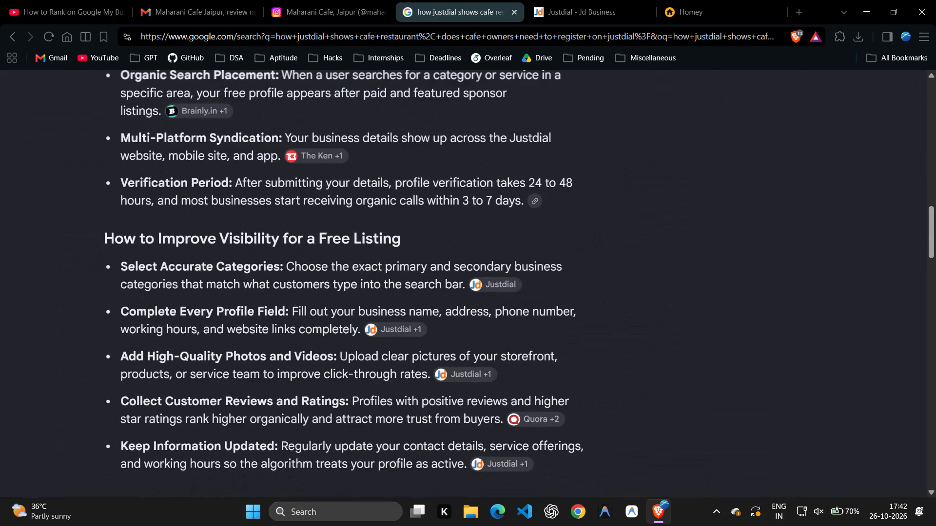
scroll(235, 397, down, 2)
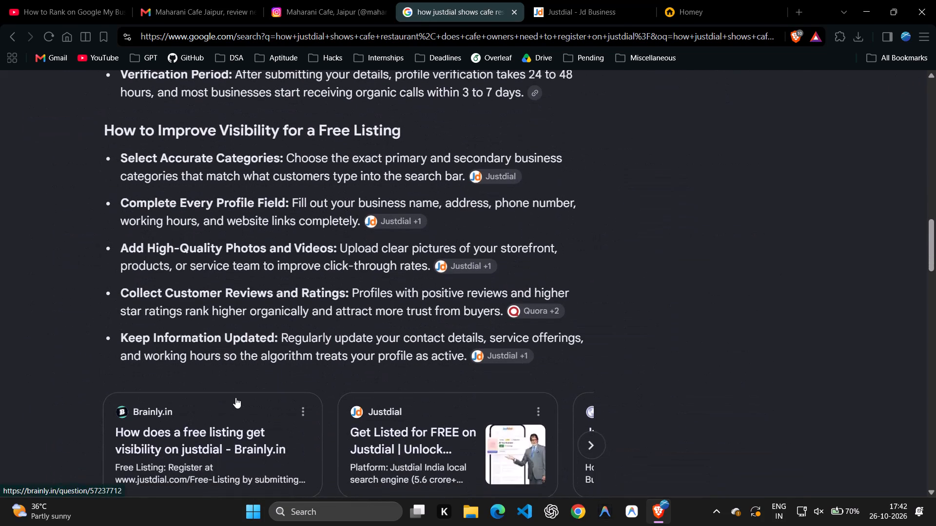
scroll(235, 397, up, 7)
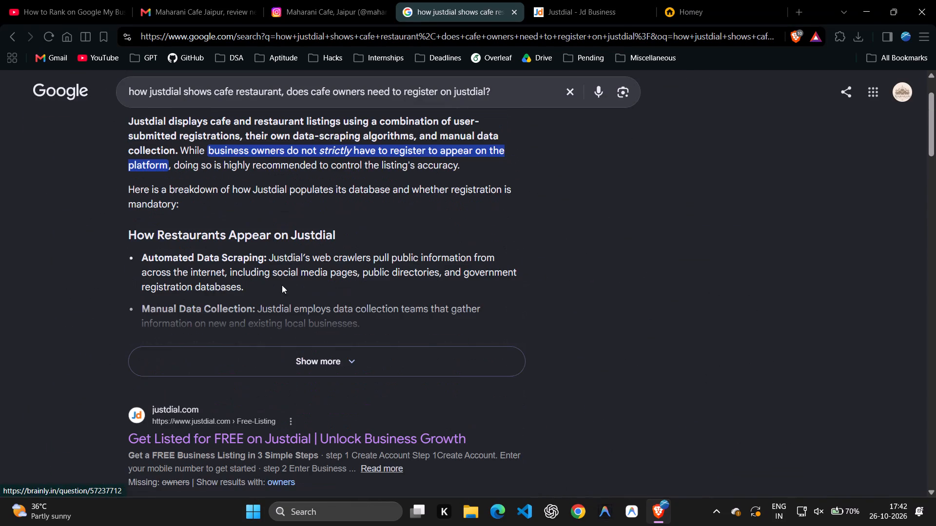
click(517, 10)
Check the full bio on the Maharani Cafe Jaipur Instagram profile, dismissing the sign-up prompt, and close the profile page.
click(345, 0)
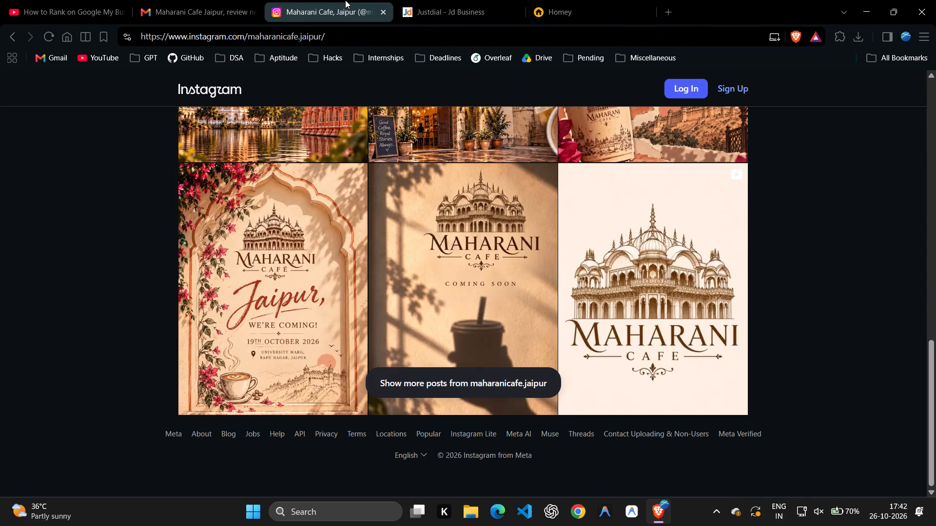
scroll(361, 184, up, 14)
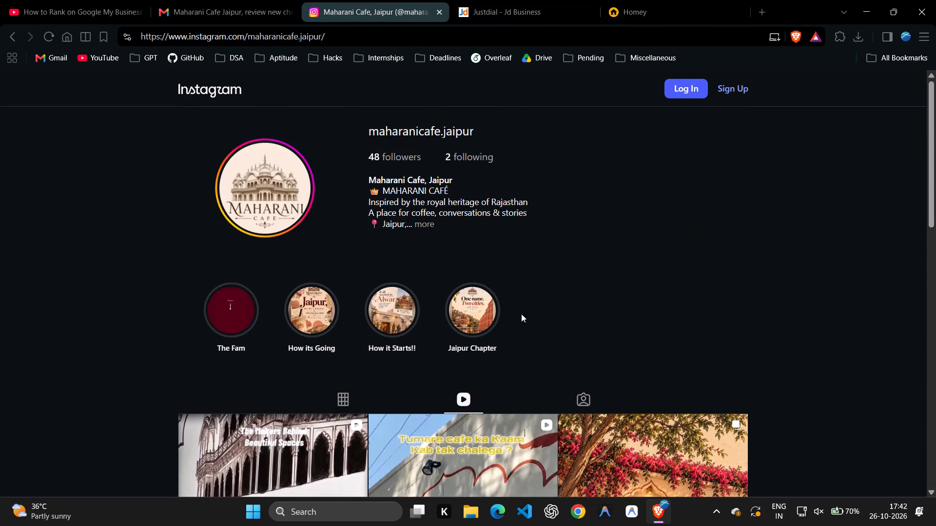
click(419, 220)
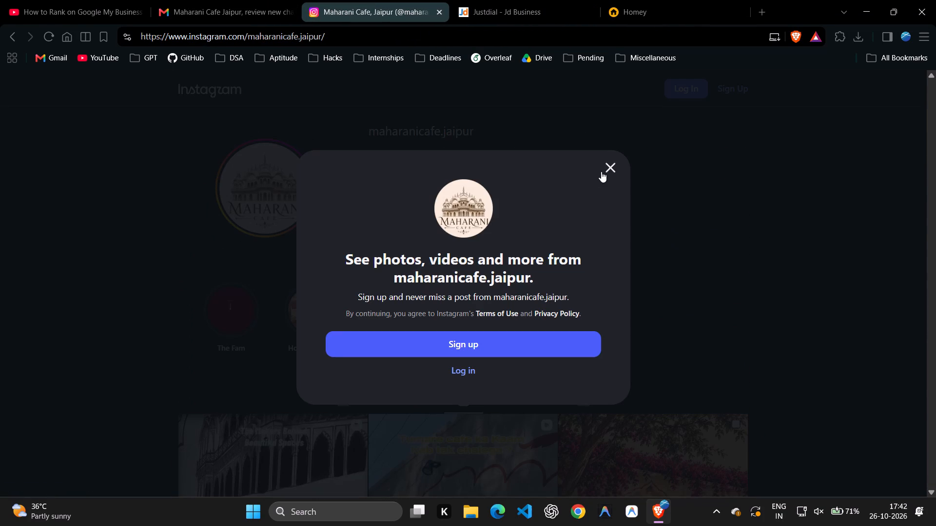
click(607, 163)
click(437, 32)
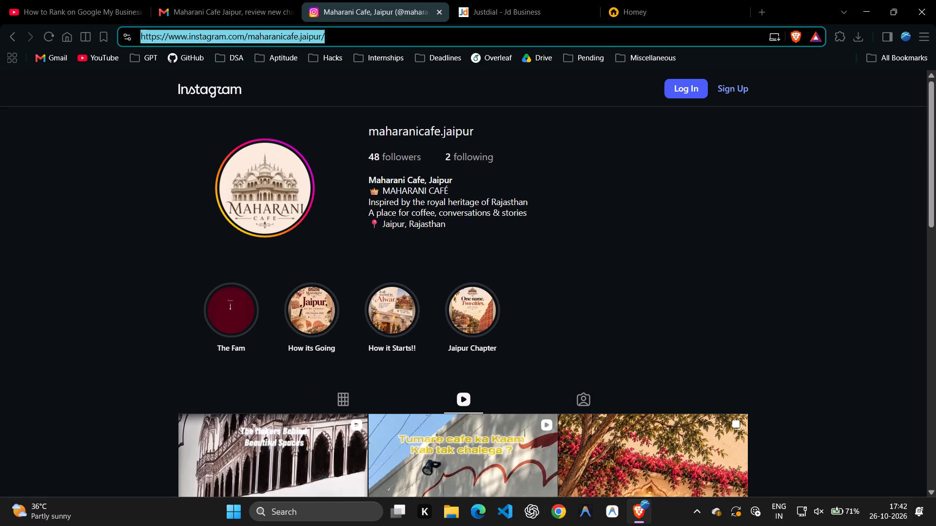
click(434, 14)
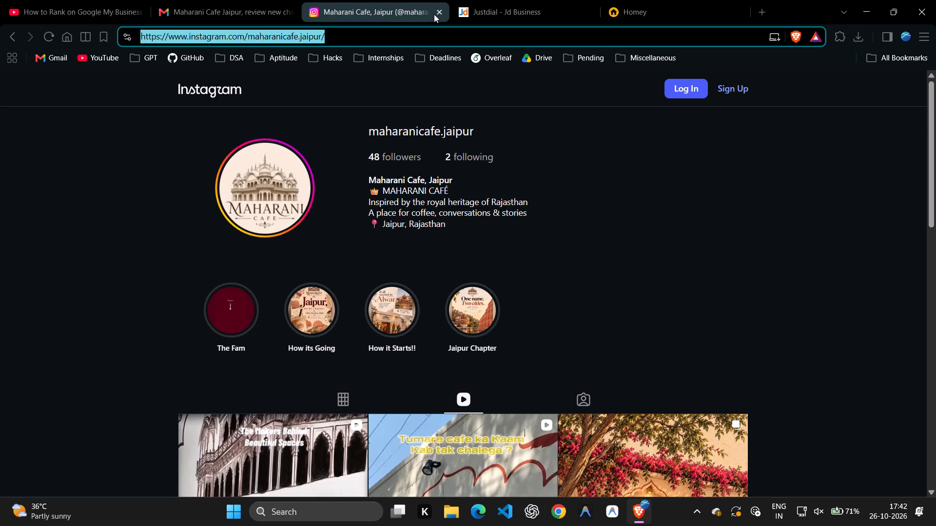
click(440, 11)
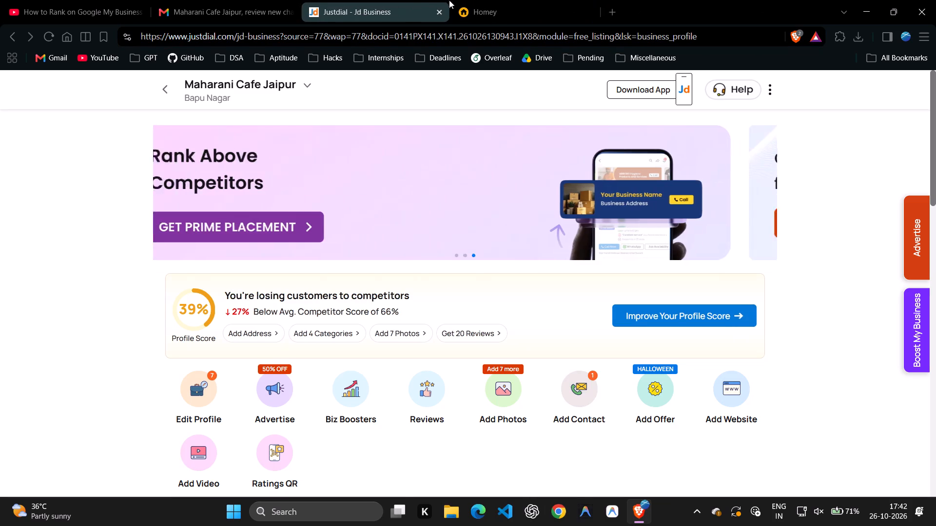
Switch to the blank new page and launch the pinned K application.
click(486, 3)
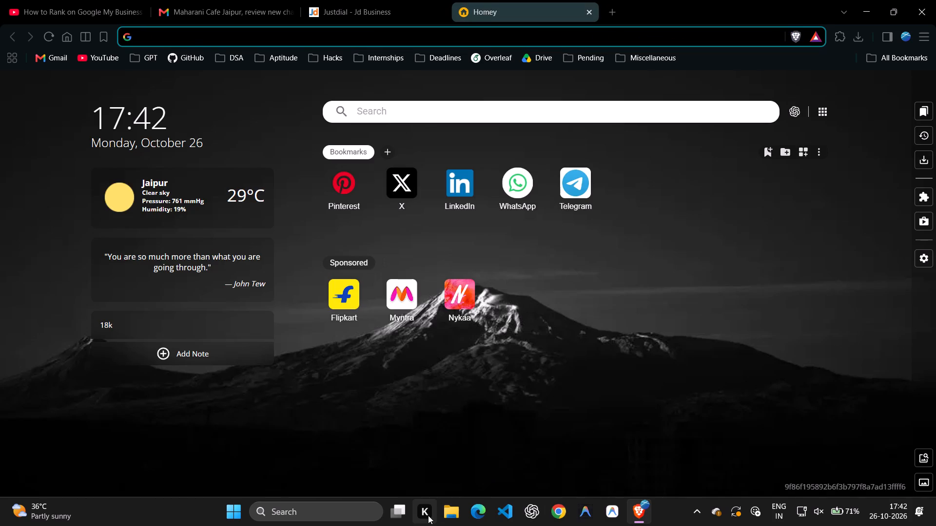
click(428, 515)
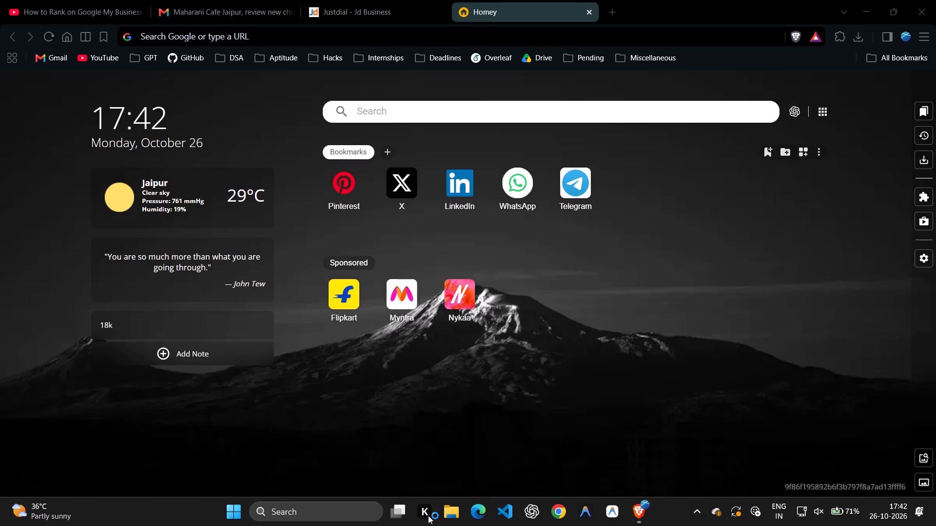